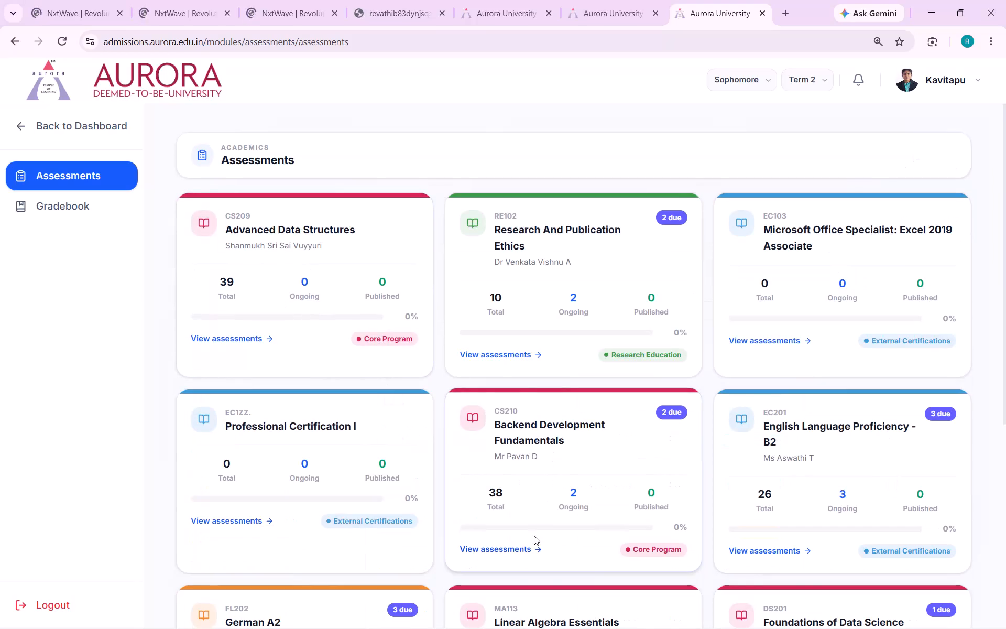
Open the assessments list for the Backend Development Fundamentals course.
{"action": "left_click", "coordinate": [507, 550]}
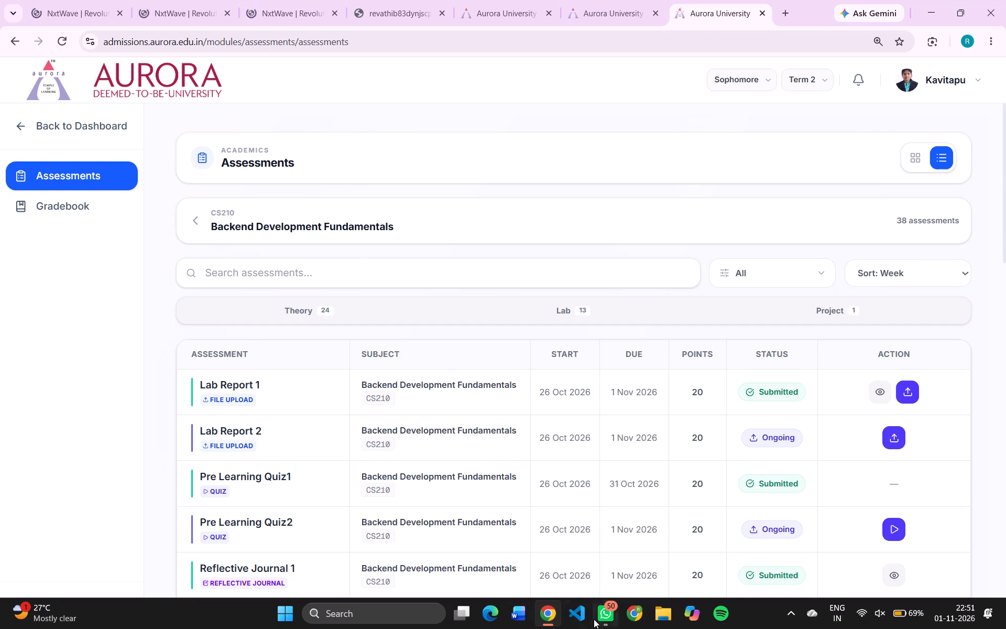
Look through the Backend folder from the Lab Report 2 file upload, then close the file picker without choosing a file.
{"action": "left_click", "coordinate": [891, 434]}
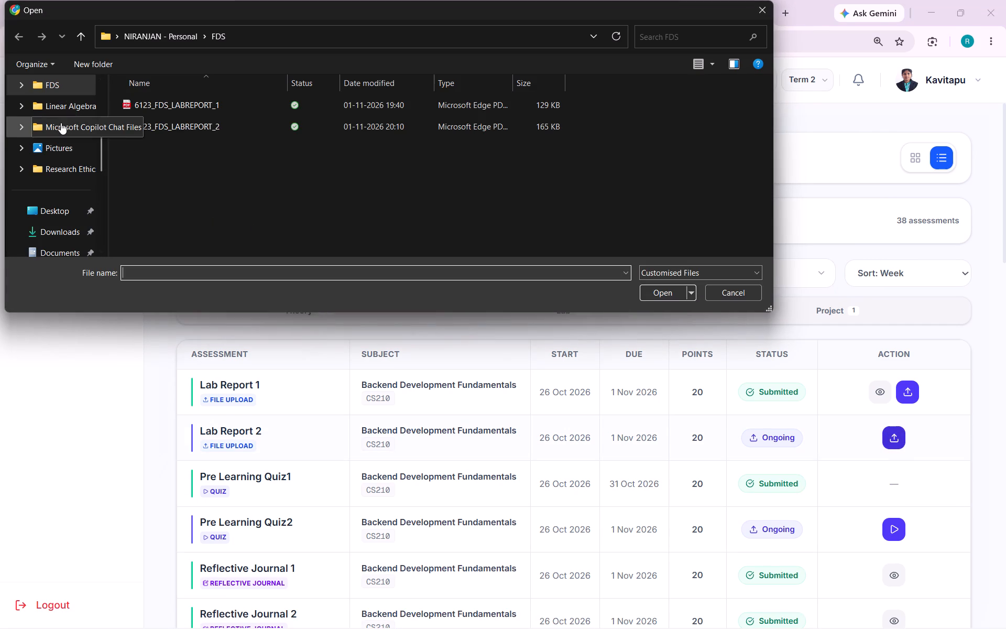
{"action": "scroll", "coordinate": [61, 123], "scroll_direction": "up", "scroll_amount": 1}
{"action": "left_click", "coordinate": [71, 192]}
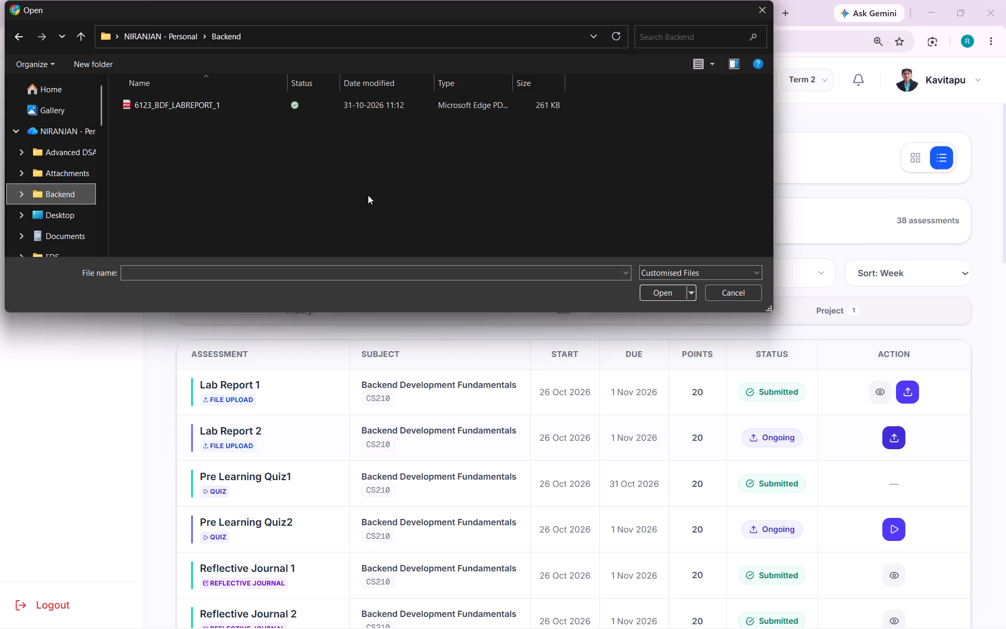
{"action": "left_click", "coordinate": [758, 5]}
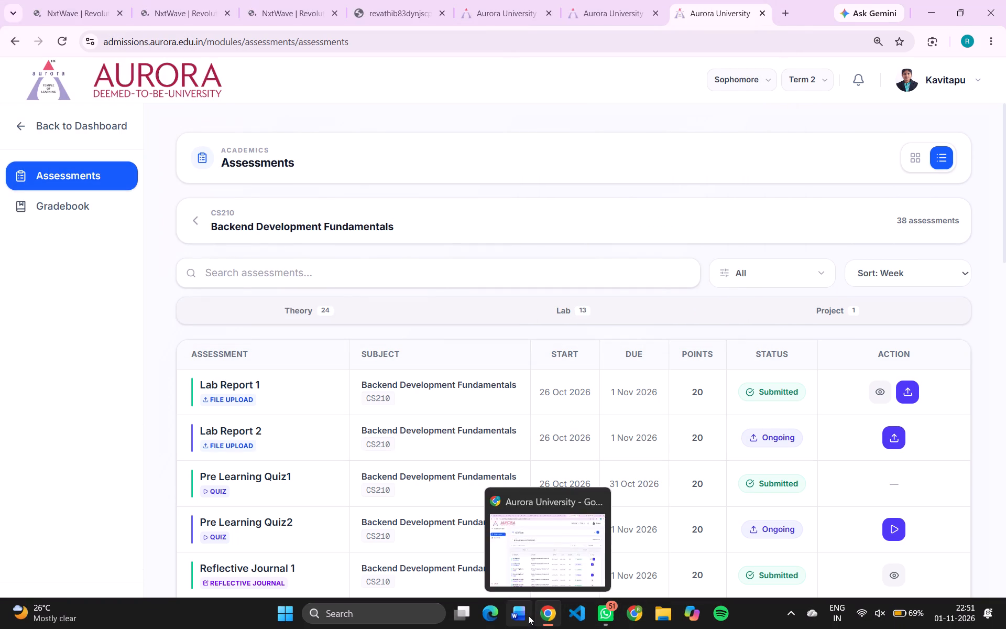
Switch to Word and open the recent PDF 6123_BDF_LABREPORT_1 as an editable document.
{"action": "left_click", "coordinate": [525, 613]}
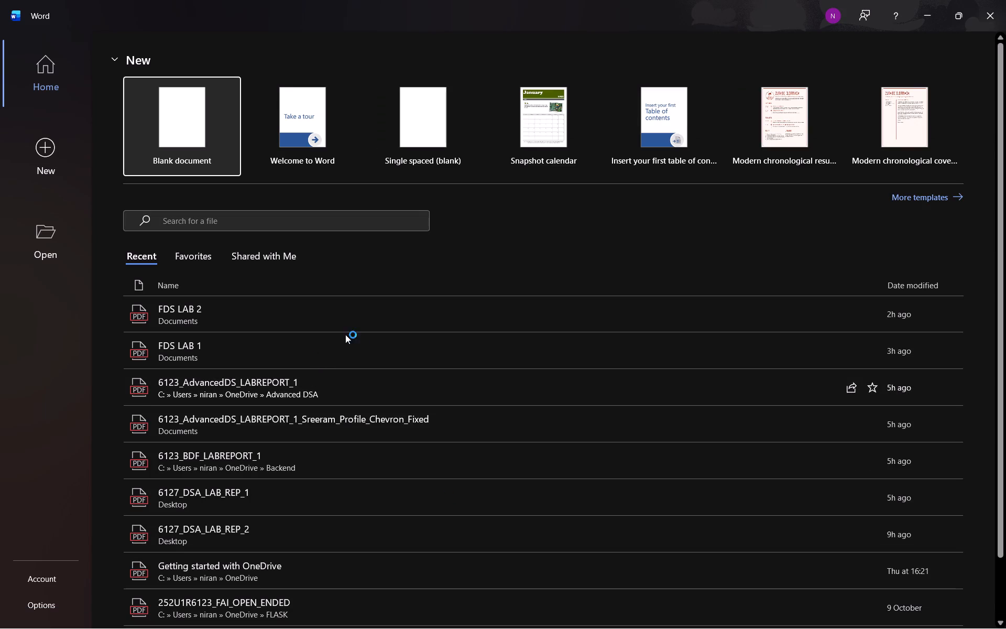
{"action": "left_click", "coordinate": [441, 457]}
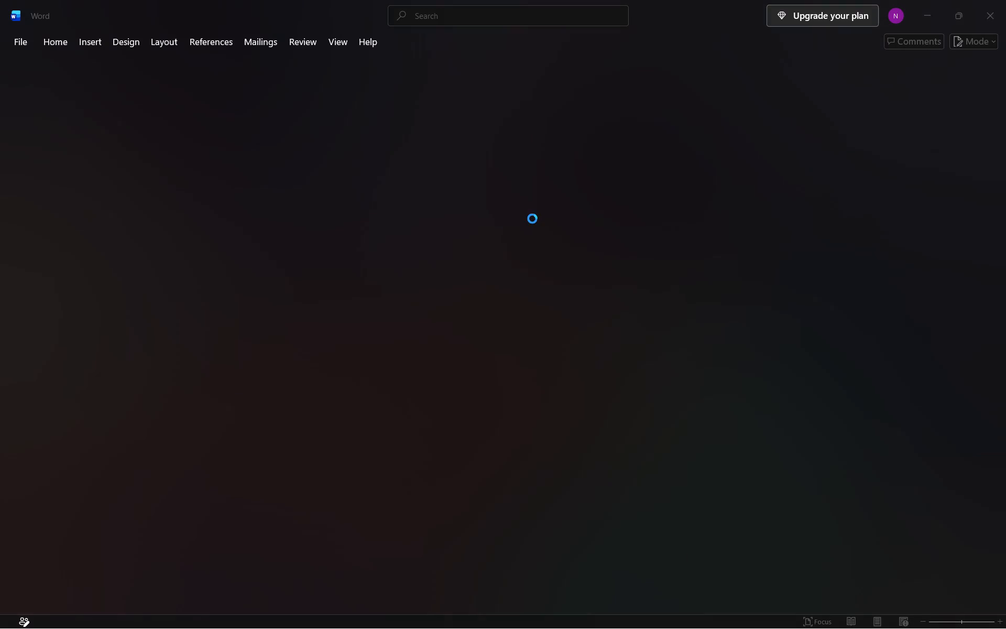
{"action": "left_click", "coordinate": [536, 377]}
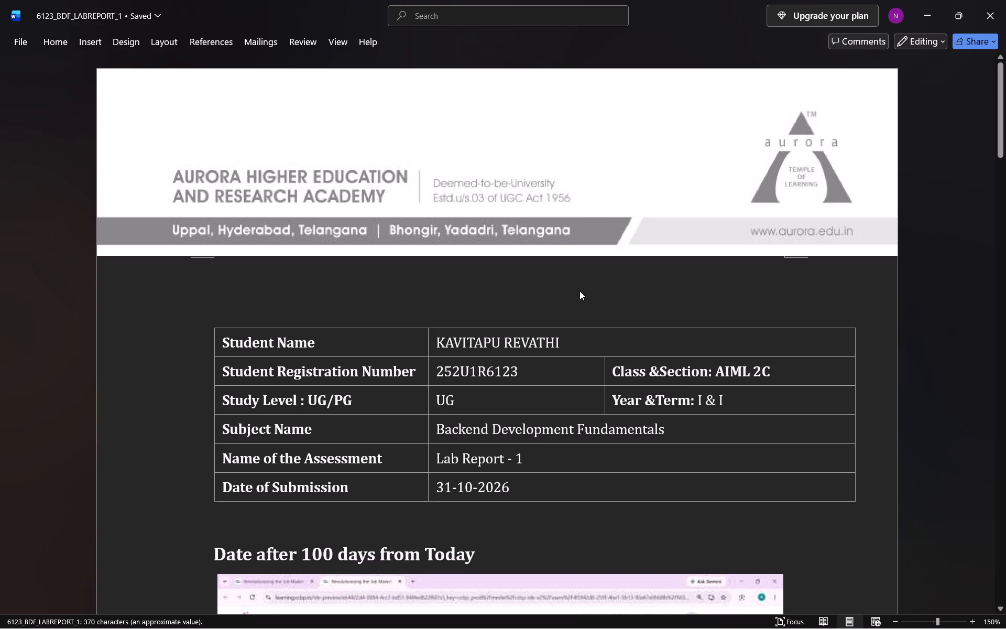
Change the Year & Term entry in the student details table to II & II.
{"action": "left_click", "coordinate": [717, 402]}
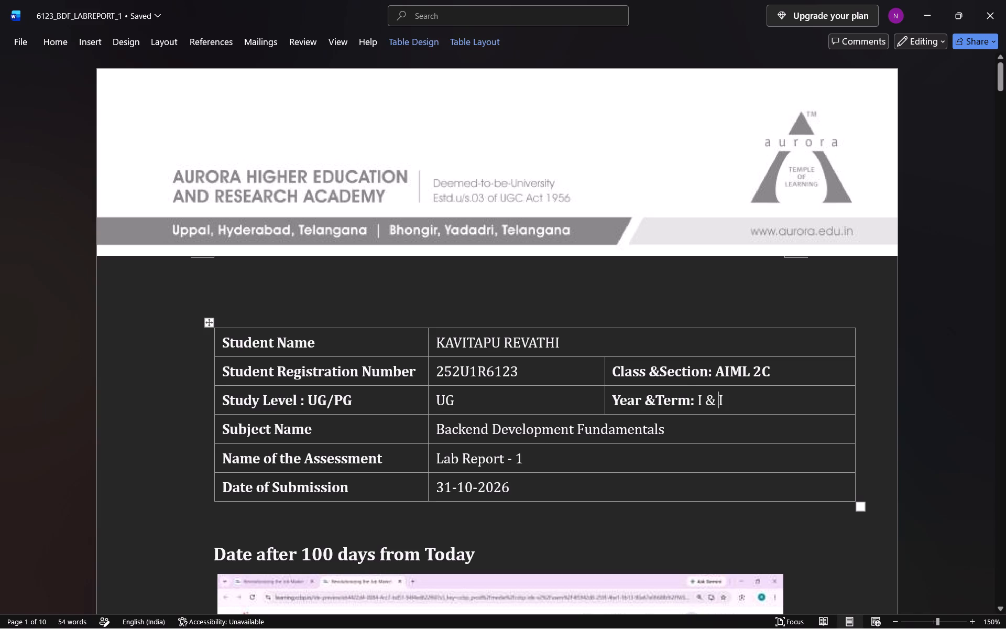
{"action": "key", "text": "Right"}
{"action": "key", "text": "i"}
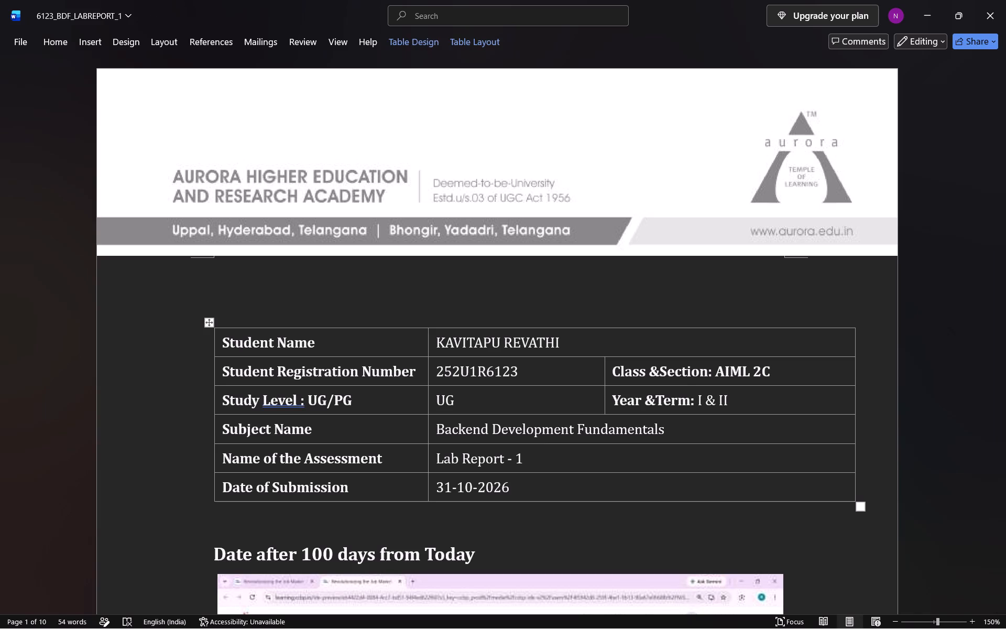
{"action": "key", "text": "Left"}
{"action": "key", "text": "Left"}
{"action": "key", "text": "Left"}
{"action": "key", "text": "Left"}
{"action": "key", "text": "Left"}
{"action": "key", "text": "i"}
Change the Name of the Assessment entry to Lab Report - 2.
{"action": "left_click", "coordinate": [521, 459]}
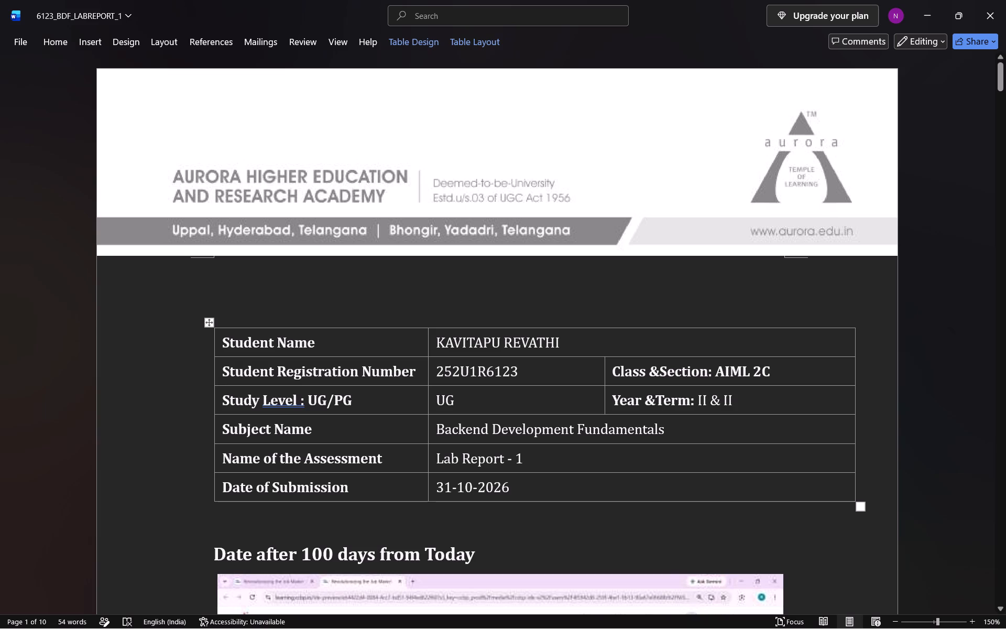
{"action": "key", "text": "BackSpace"}
{"action": "key", "text": "2"}
Change the Date of Submission in the details table to 01-11-2026.
{"action": "key", "text": "Down"}
{"action": "key", "text": "Left"}
{"action": "key", "text": "Left"}
{"action": "key", "text": "Left"}
{"action": "key", "text": "Left"}
{"action": "key", "text": "Left"}
{"action": "key", "text": "Left"}
{"action": "key", "text": "BackSpace"}
{"action": "key", "text": "1"}
{"action": "key", "text": "Left"}
{"action": "key", "text": "Left"}
{"action": "key", "text": "Left"}
{"action": "key", "text": "Left"}
{"action": "key", "text": "BackSpace"}
{"action": "key", "text": "0"}
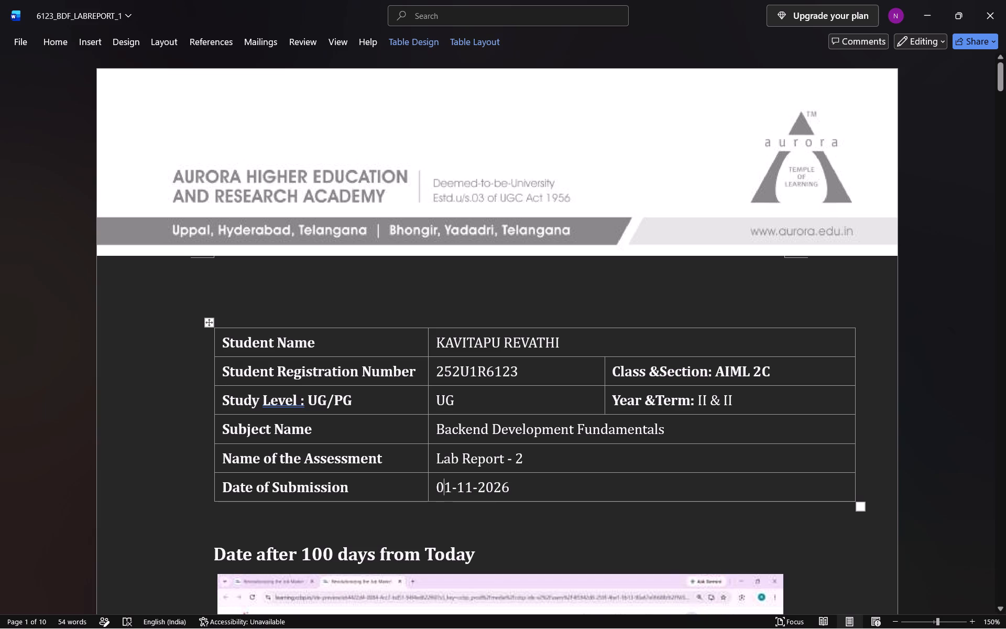
Delete the code and output screenshots under the "Date after 100 days from Today" heading.
{"action": "scroll", "coordinate": [554, 464], "scroll_direction": "down", "scroll_amount": 1}
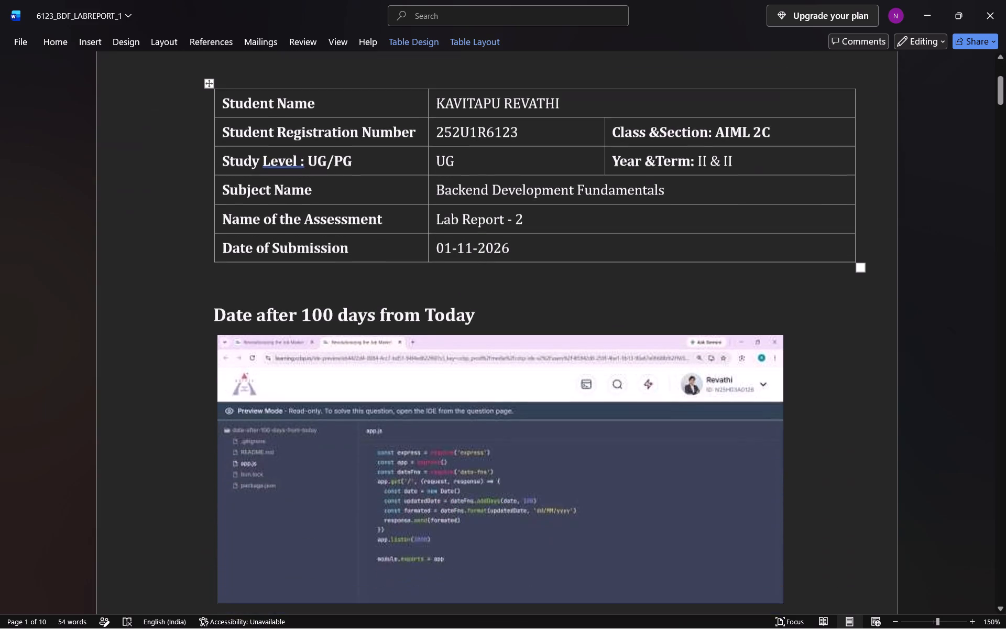
{"action": "scroll", "coordinate": [554, 464], "scroll_direction": "down", "scroll_amount": 1}
{"action": "left_click", "coordinate": [515, 397]}
{"action": "key", "text": "BackSpace"}
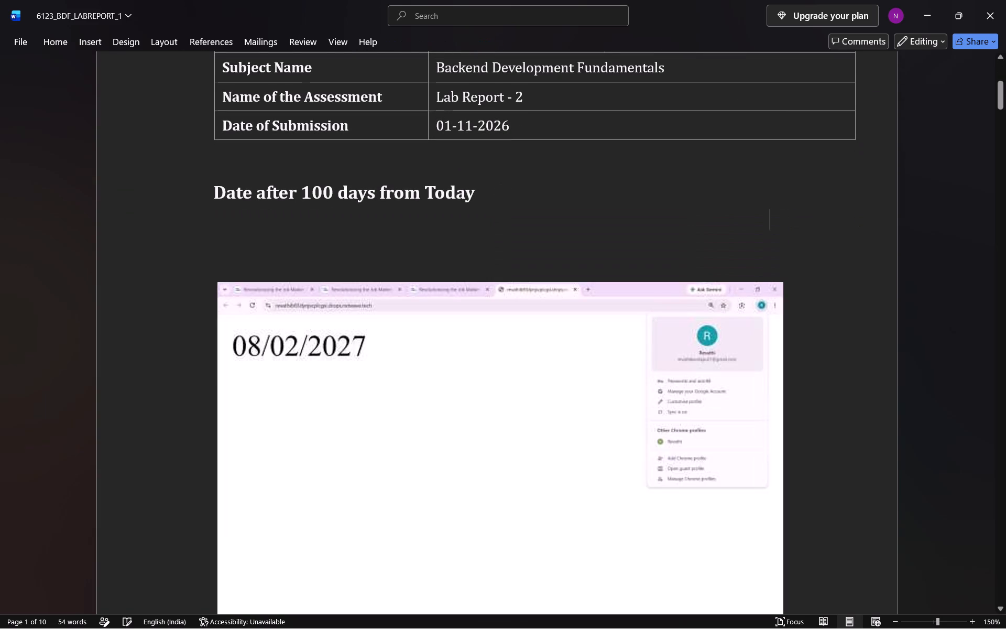
{"action": "left_click", "coordinate": [515, 397]}
{"action": "key", "text": "BackSpace"}
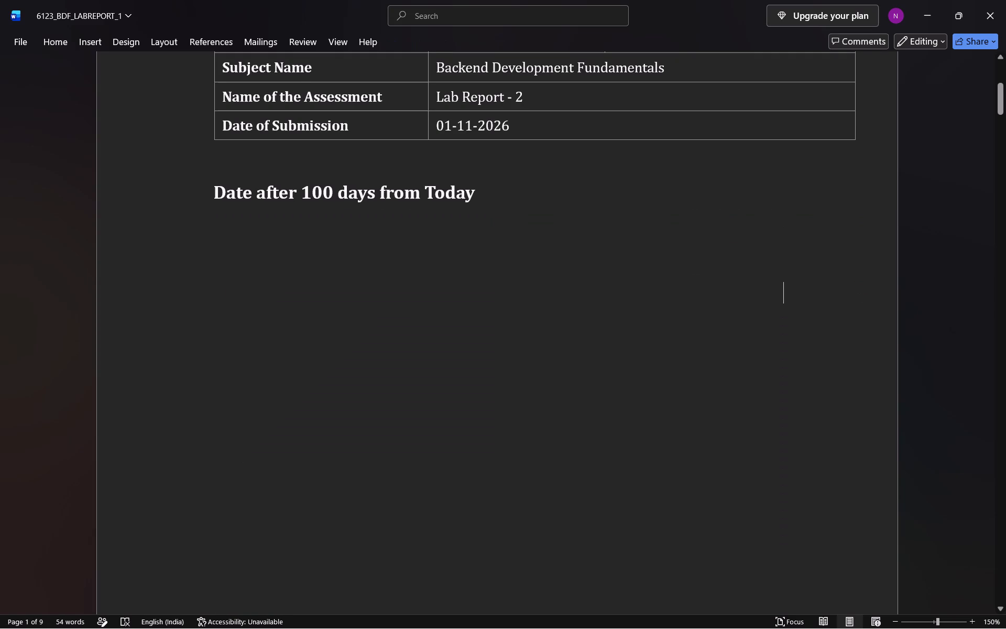
Delete the "Date after 100 days from Today" heading and the blank space left after it.
{"action": "key", "text": "BackSpace"}
{"action": "key", "text": "BackSpace"}
{"action": "key", "text": "BackSpace"}
{"action": "key", "text": "BackSpace"}
{"action": "key", "text": "BackSpace"}
{"action": "key", "text": "BackSpace"}
{"action": "key", "text": "BackSpace"}
{"action": "key", "text": "BackSpace"}
{"action": "key", "text": "BackSpace"}
{"action": "key", "text": "BackSpace"}
{"action": "key", "text": "BackSpace"}
{"action": "key", "text": "BackSpace"}
{"action": "key", "text": "BackSpace"}
{"action": "key", "text": "BackSpace"}
{"action": "key", "text": "BackSpace"}
{"action": "key", "text": "BackSpace"}
{"action": "key", "text": "BackSpace"}
{"action": "key", "text": "BackSpace"}
{"action": "key", "text": "BackSpace"}
{"action": "key", "text": "BackSpace"}
{"action": "key", "text": "BackSpace"}
{"action": "key", "text": "BackSpace"}
{"action": "key", "text": "BackSpace"}
{"action": "key", "text": "BackSpace"}
{"action": "key", "text": "BackSpace"}
{"action": "key", "text": "BackSpace"}
{"action": "key", "text": "BackSpace"}
{"action": "key", "text": "BackSpace"}
{"action": "key", "text": "BackSpace"}
{"action": "key", "text": "BackSpace"}
{"action": "key", "text": "BackSpace"}
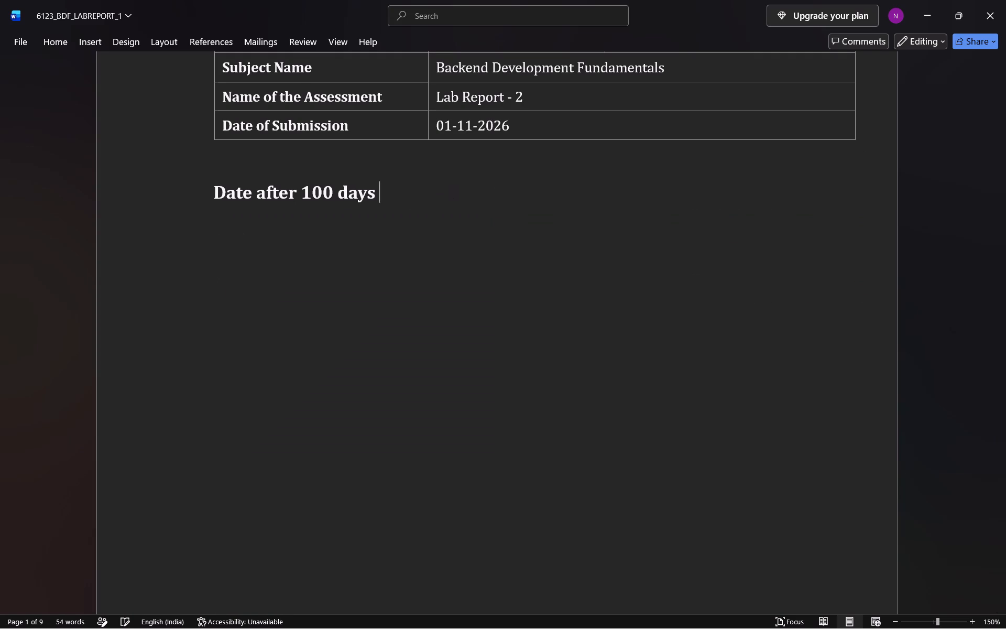
{"action": "key", "text": "BackSpace"}
{"action": "key", "text": "BackSpace"}
{"action": "key", "text": "BackSpace"}
{"action": "key", "text": "BackSpace"}
{"action": "key", "text": "BackSpace"}
{"action": "key", "text": "BackSpace"}
{"action": "key", "text": "BackSpace"}
{"action": "key", "text": "BackSpace"}
{"action": "key", "text": "BackSpace"}
{"action": "key", "text": "BackSpace"}
{"action": "key", "text": "BackSpace"}
{"action": "key", "text": "BackSpace"}
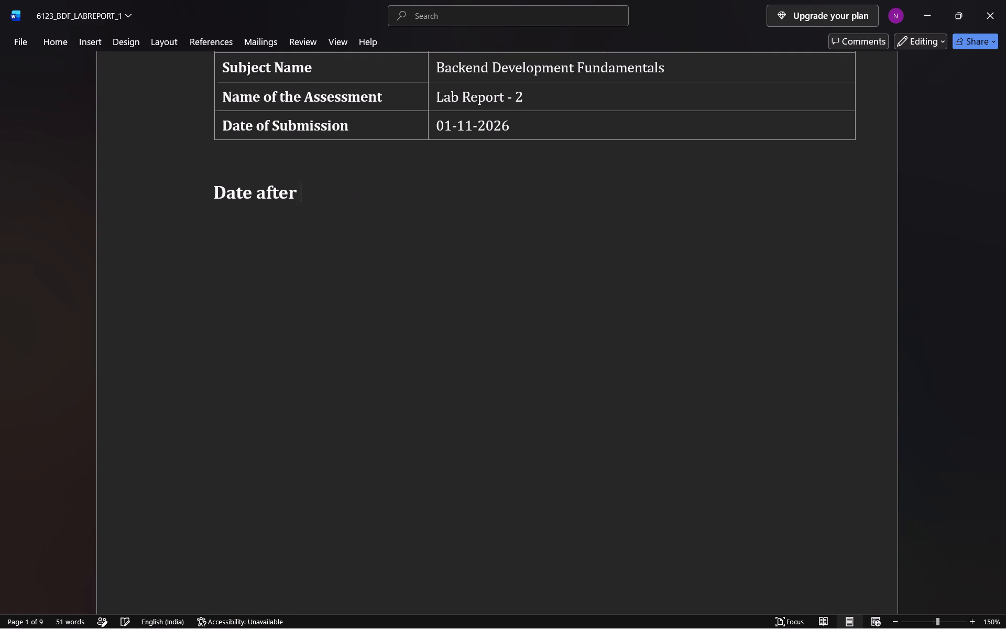
{"action": "key", "text": "BackSpace"}
{"action": "key", "text": "BackSpace"}
{"action": "key", "text": "BackSpace"}
{"action": "key", "text": "BackSpace"}
{"action": "key", "text": "BackSpace"}
{"action": "key", "text": "BackSpace"}
{"action": "key", "text": "BackSpace"}
{"action": "key", "text": "BackSpace"}
{"action": "key", "text": "BackSpace"}
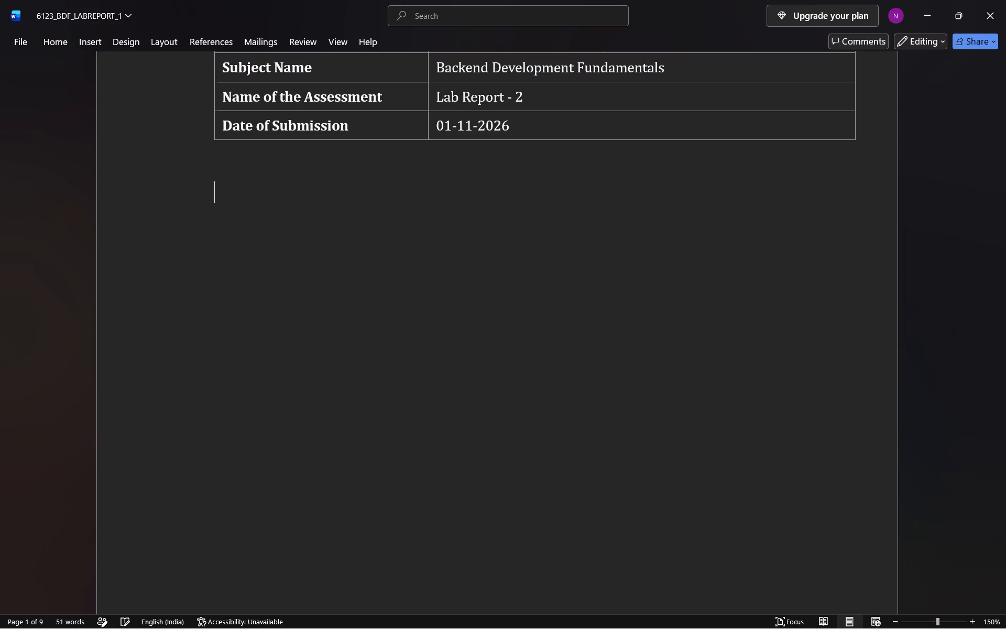
Remove the blank lines between the details table and the "Today's Date" section.
{"action": "key", "text": "Up"}
{"action": "key", "text": "Down"}
{"action": "key", "text": "Down"}
{"action": "key", "text": "Down"}
{"action": "key", "text": "Down"}
{"action": "key", "text": "Down"}
{"action": "key", "text": "Down"}
{"action": "key", "text": "Down"}
{"action": "key", "text": "Down"}
{"action": "key", "text": "Down"}
{"action": "key", "text": "Down"}
{"action": "key", "text": "Down"}
{"action": "key", "text": "Down"}
{"action": "key", "text": "BackSpace"}
{"action": "key", "text": "BackSpace"}
{"action": "key", "text": "BackSpace"}
{"action": "key", "text": "BackSpace"}
{"action": "key", "text": "BackSpace"}
{"action": "key", "text": "BackSpace"}
{"action": "key", "text": "BackSpace"}
{"action": "key", "text": "BackSpace"}
{"action": "key", "text": "BackSpace"}
{"action": "key", "text": "BackSpace"}
{"action": "key", "text": "BackSpace"}
{"action": "key", "text": "BackSpace"}
{"action": "key", "text": "BackSpace"}
{"action": "key", "text": "BackSpace"}
{"action": "key", "text": "BackSpace"}
{"action": "key", "text": "BackSpace"}
{"action": "key", "text": "BackSpace"}
{"action": "key", "text": "BackSpace"}
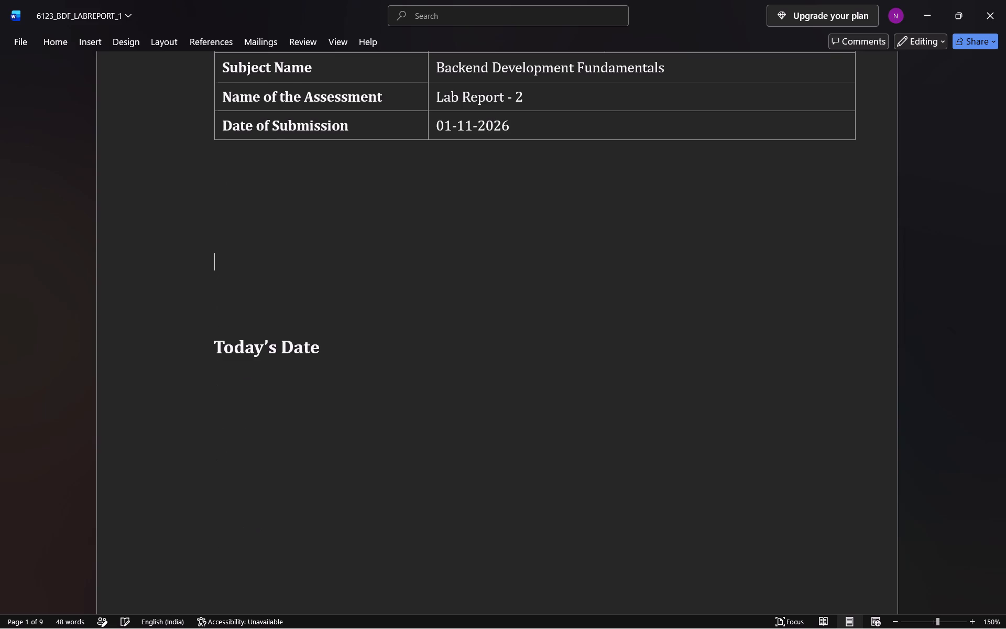
{"action": "key", "text": "BackSpace"}
{"action": "key", "text": "BackSpace"}
{"action": "key", "text": "BackSpace"}
{"action": "key", "text": "Down"}
{"action": "key", "text": "Down"}
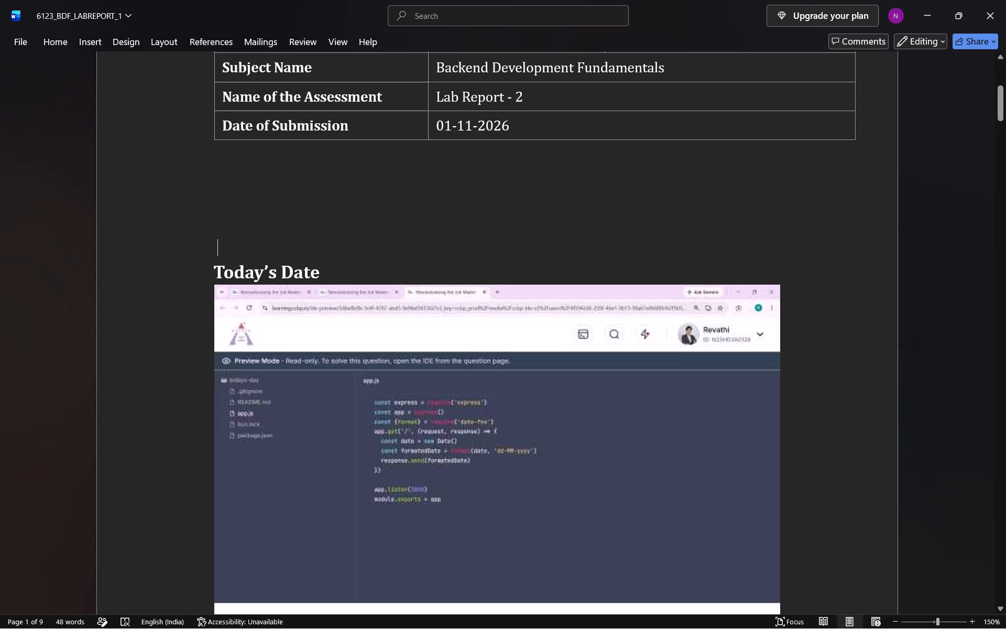
{"action": "key", "text": "BackSpace"}
{"action": "key", "text": "BackSpace"}
{"action": "key", "text": "BackSpace"}
{"action": "key", "text": "BackSpace"}
{"action": "key", "text": "BackSpace"}
{"action": "key", "text": "BackSpace"}
{"action": "key", "text": "BackSpace"}
{"action": "key", "text": "BackSpace"}
{"action": "key", "text": "BackSpace"}
{"action": "key", "text": "BackSpace"}
{"action": "key", "text": "BackSpace"}
{"action": "key", "text": "BackSpace"}
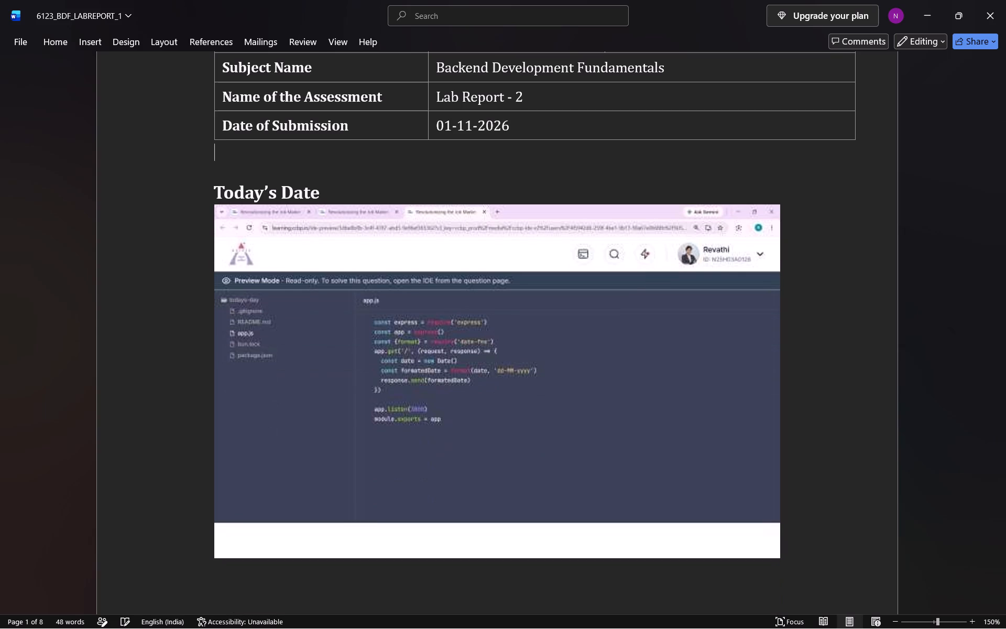
Delete the "Today's Date" section with its heading, code screenshot and output screenshot.
{"action": "key", "text": "Down"}
{"action": "left_click_drag", "start_coordinate": [816, 569], "coordinate": [203, 183]}
{"action": "key", "text": "BackSpace"}
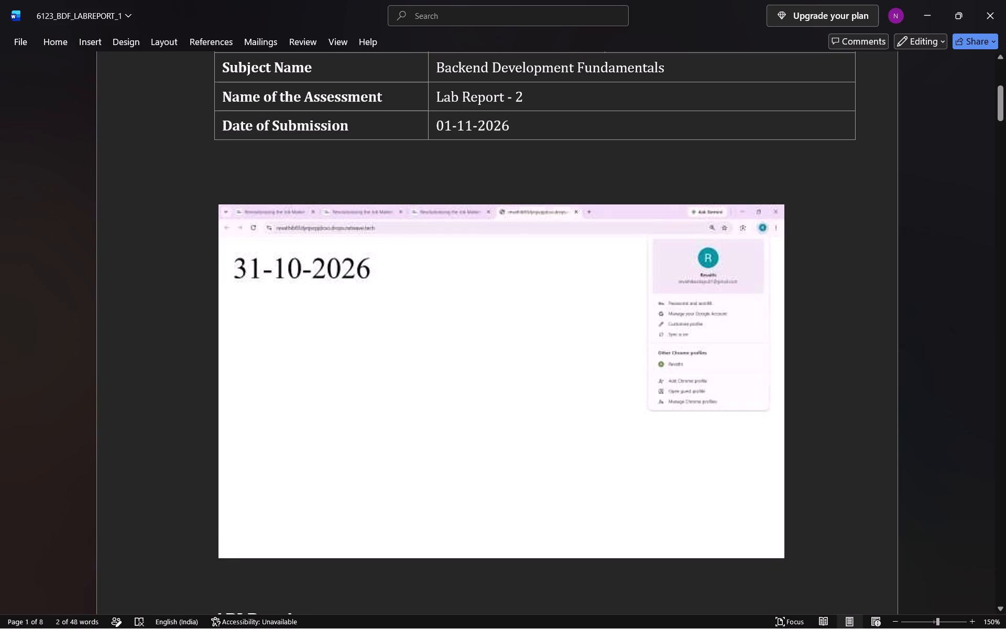
{"action": "left_click_drag", "start_coordinate": [814, 557], "coordinate": [122, 170]}
{"action": "key", "text": "BackSpace"}
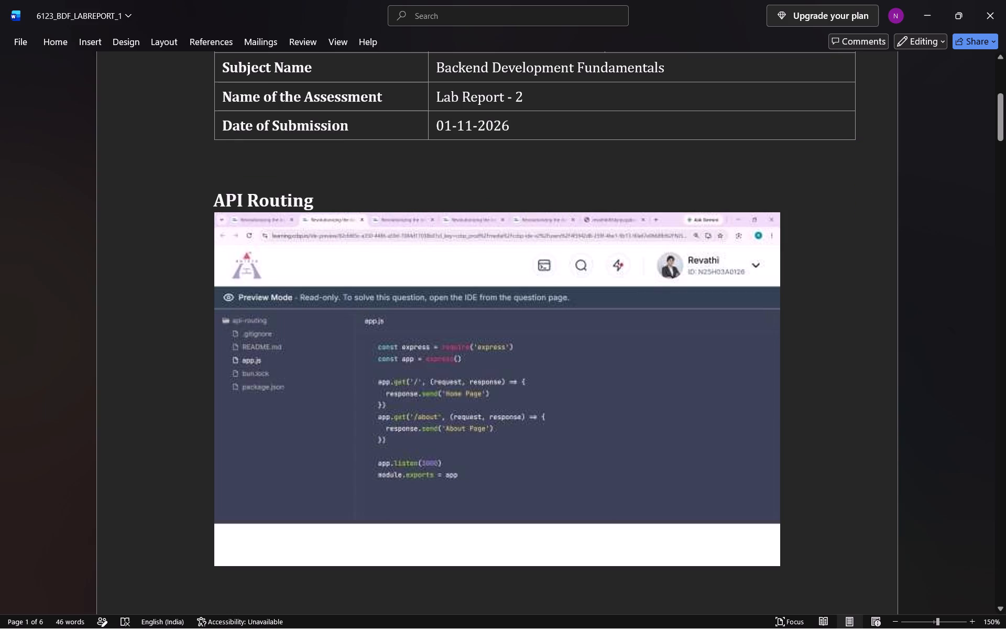
Delete the "API Routing" heading together with its code screenshot.
{"action": "left_click_drag", "start_coordinate": [836, 584], "coordinate": [235, 234]}
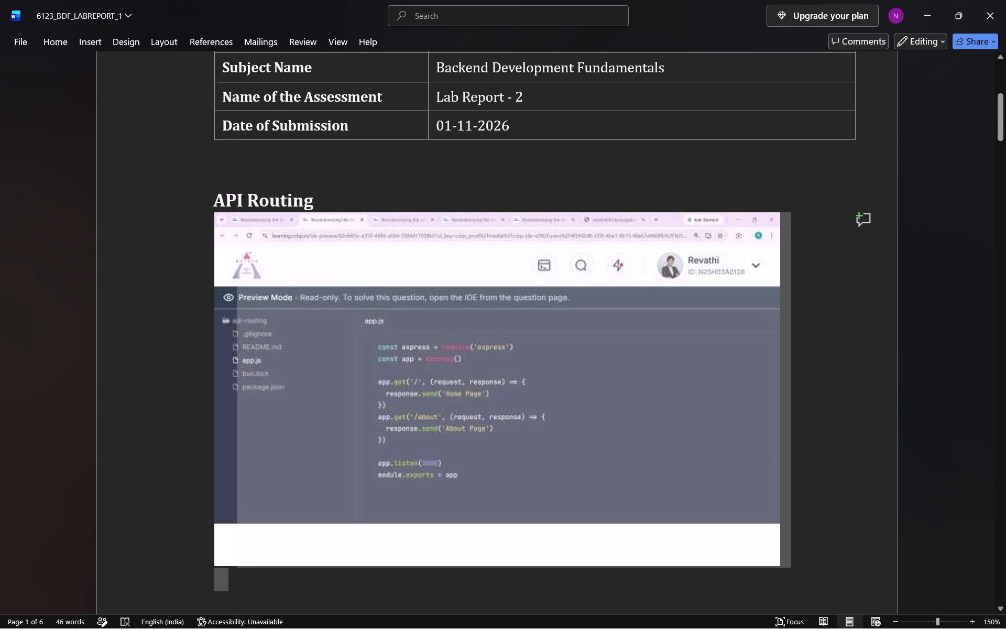
{"action": "left_click_drag", "start_coordinate": [235, 234], "coordinate": [208, 159]}
{"action": "key", "text": "BackSpace"}
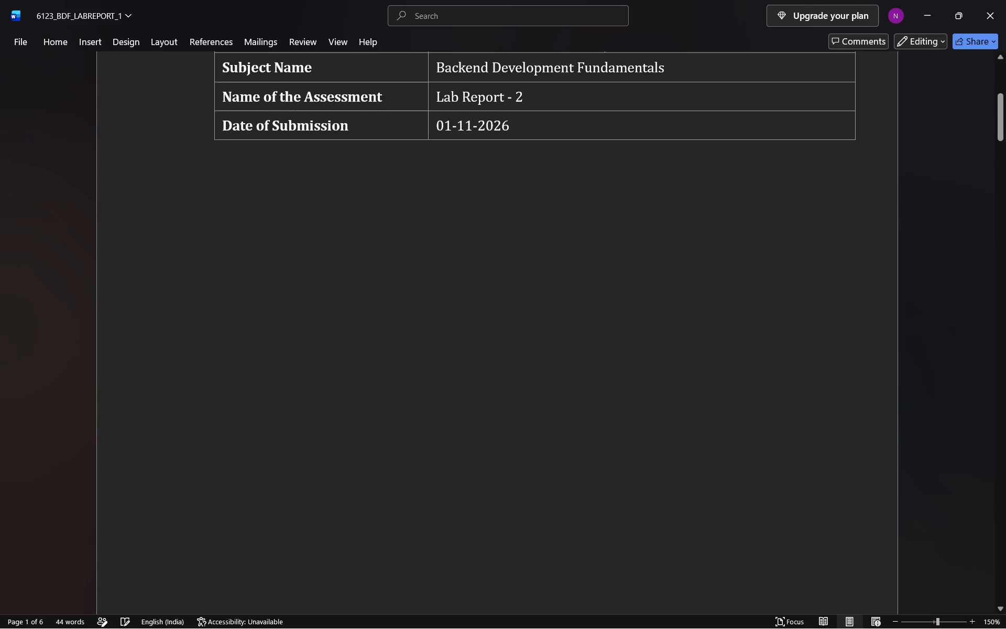
Delete the "About Page" output screenshot and the API Routing output screenshot above it.
{"action": "left_click_drag", "start_coordinate": [433, 423], "coordinate": [309, 399]}
{"action": "key", "text": "Down"}
{"action": "left_click", "coordinate": [410, 439]}
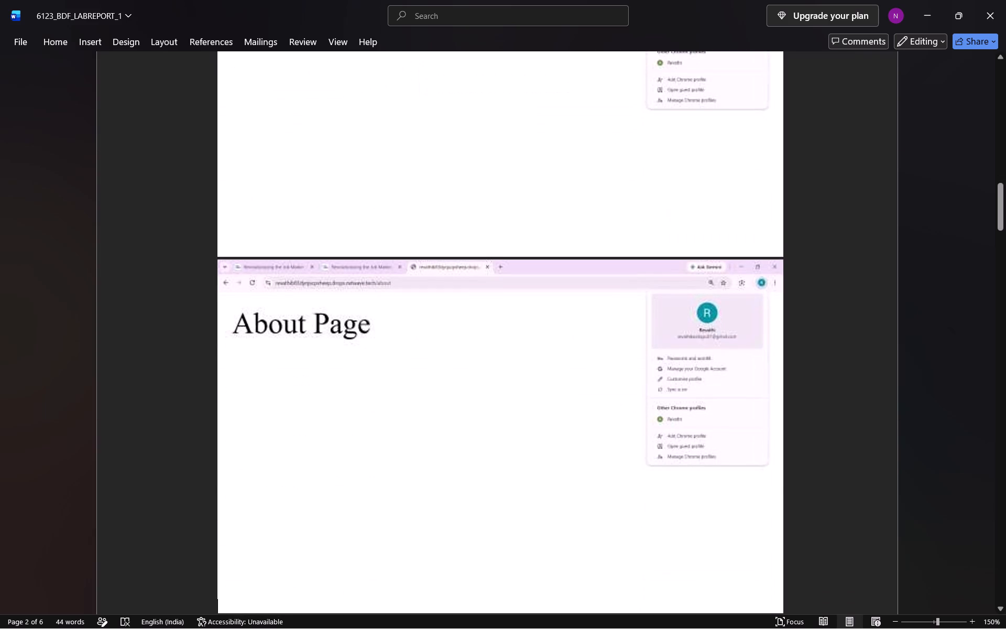
{"action": "key", "text": "BackSpace"}
{"action": "left_click", "coordinate": [483, 115]}
{"action": "key", "text": "BackSpace"}
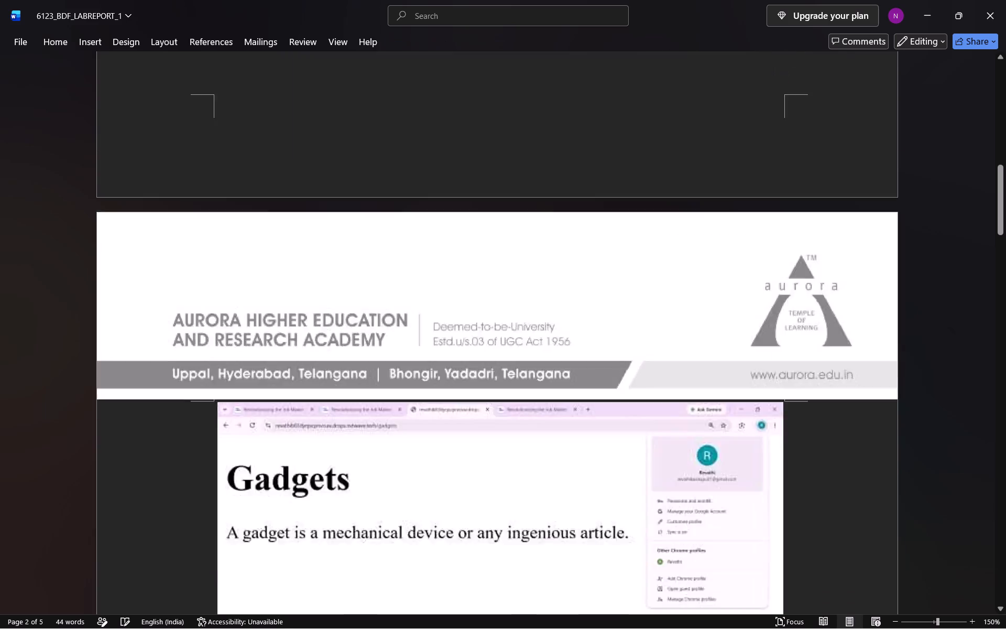
{"action": "scroll", "coordinate": [495, 240], "scroll_direction": "up", "scroll_amount": 2}
{"action": "scroll", "coordinate": [391, 453], "scroll_direction": "up", "scroll_amount": 1}
{"action": "scroll", "coordinate": [391, 453], "scroll_direction": "down", "scroll_amount": 1}
{"action": "scroll", "coordinate": [391, 453], "scroll_direction": "up", "scroll_amount": 1}
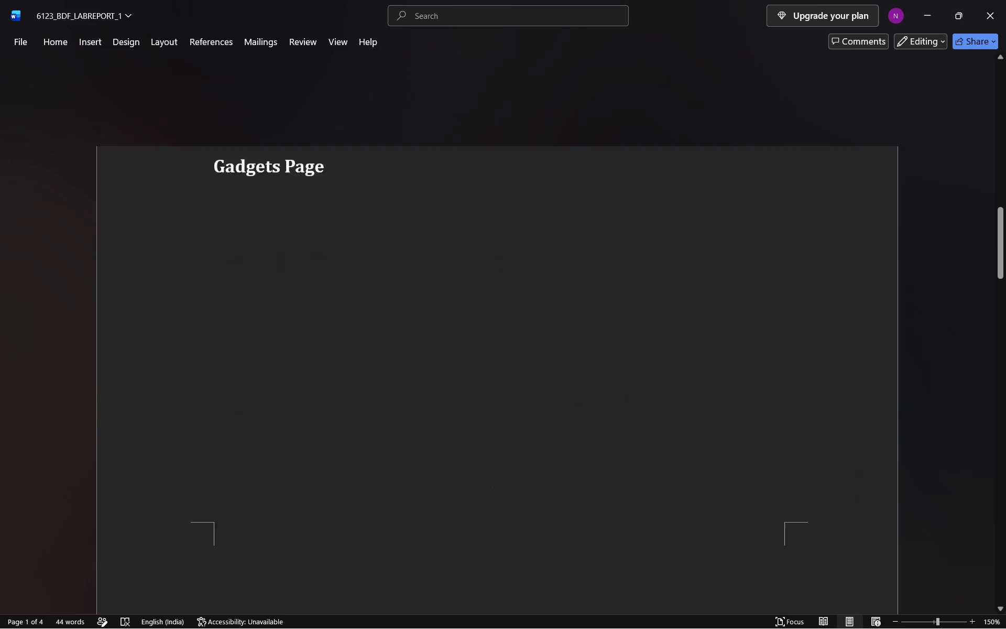
Delete the "Gadgets Page" heading with the blank lines around it and the Gadgets output screenshot that follows.
{"action": "scroll", "coordinate": [391, 453], "scroll_direction": "up", "scroll_amount": 1}
{"action": "left_click_drag", "start_coordinate": [322, 474], "coordinate": [307, 465]}
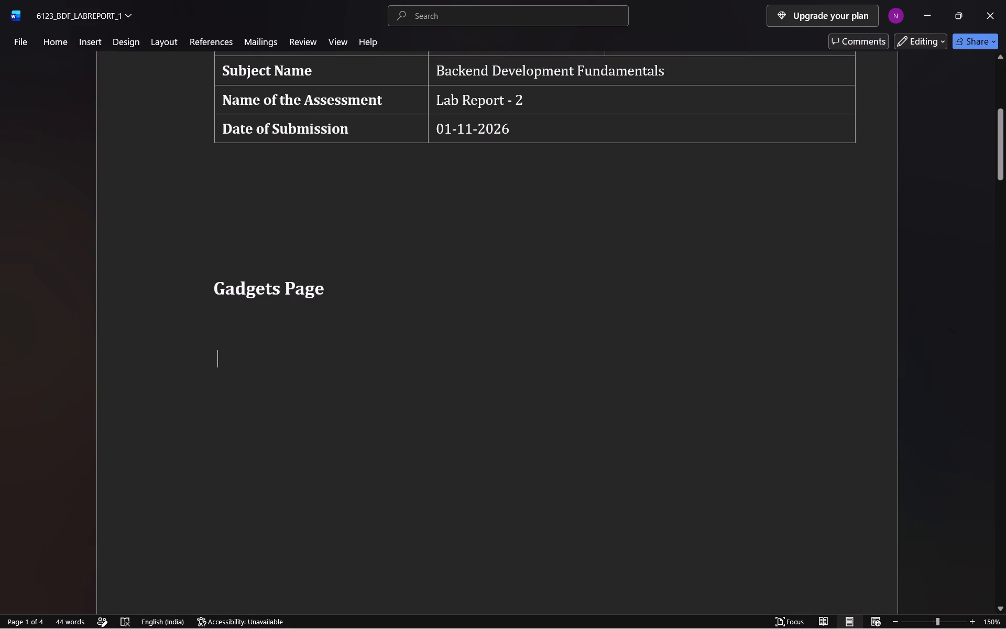
{"action": "left_click_drag", "start_coordinate": [307, 465], "coordinate": [211, 254]}
{"action": "key", "text": "BackSpace"}
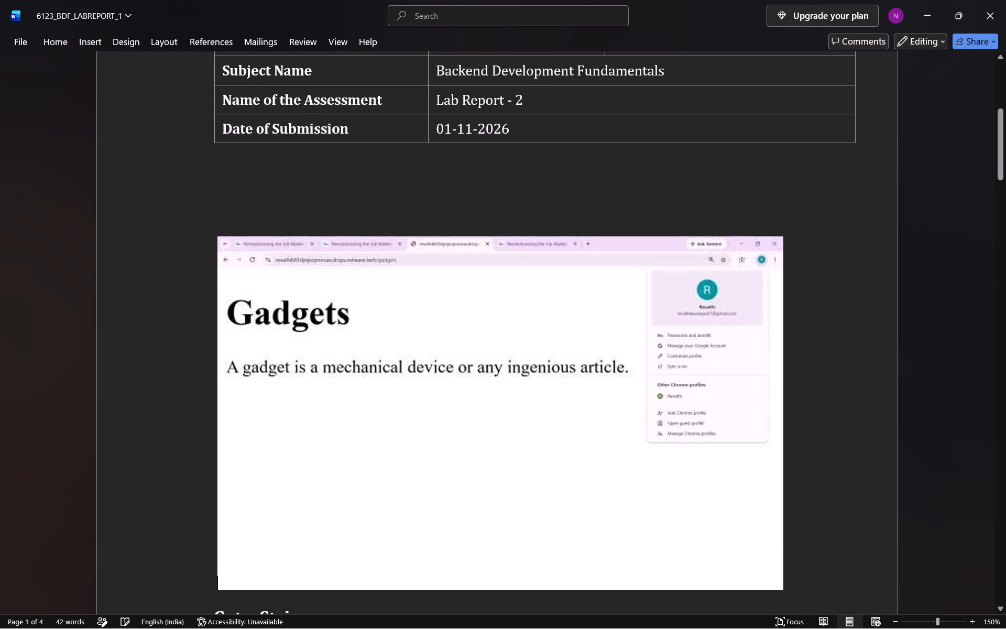
{"action": "left_click", "coordinate": [382, 352]}
{"action": "key", "text": "BackSpace"}
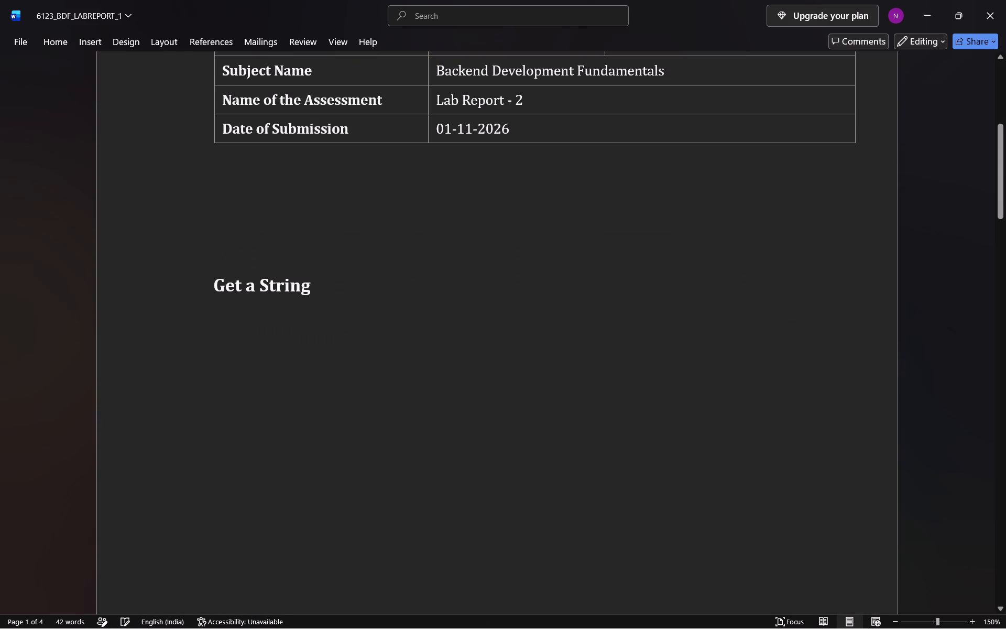
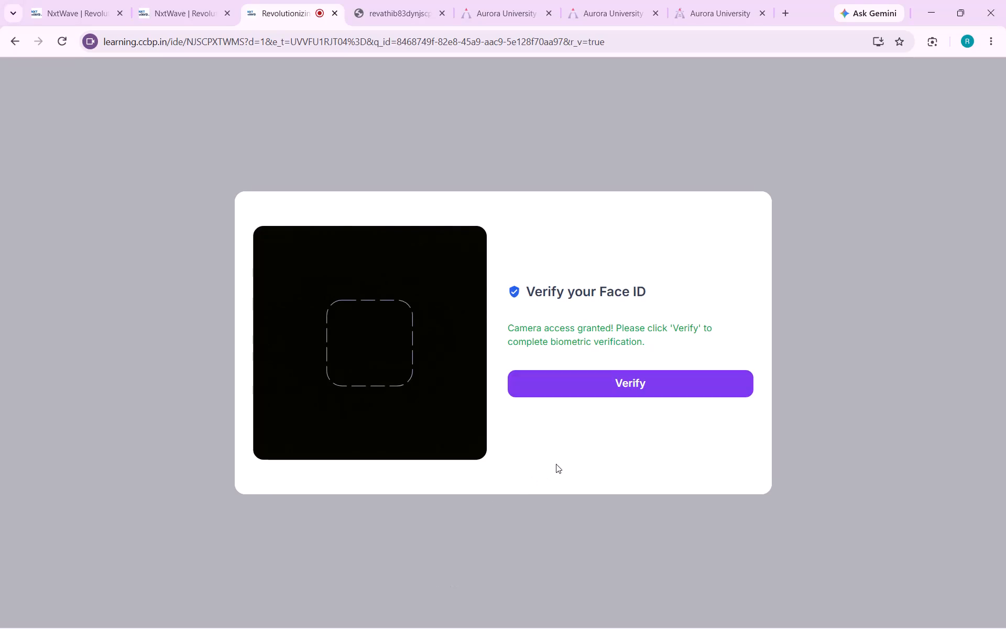
Complete the Face ID verification to open the coding workspace.
{"action": "left_click", "coordinate": [587, 387]}
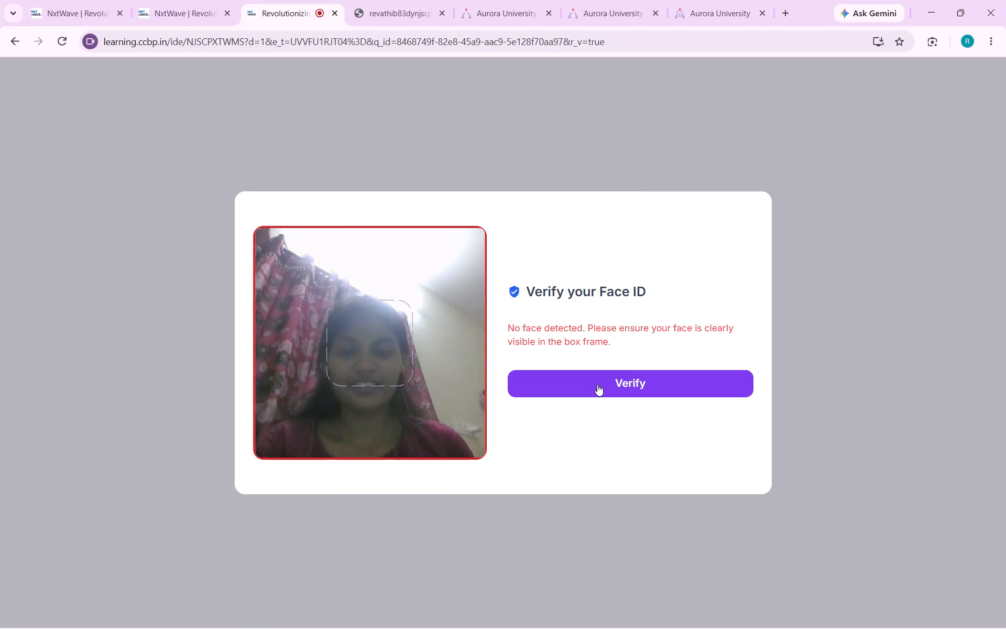
{"action": "left_click", "coordinate": [597, 384]}
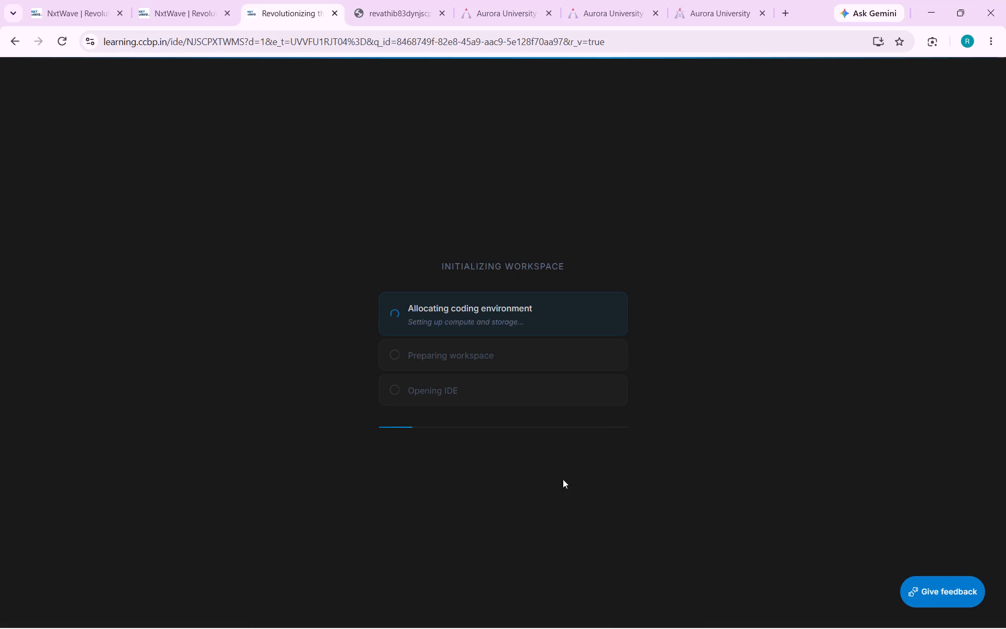
Reload the two other NxtWave pages that still show the login form.
{"action": "left_click", "coordinate": [195, 5]}
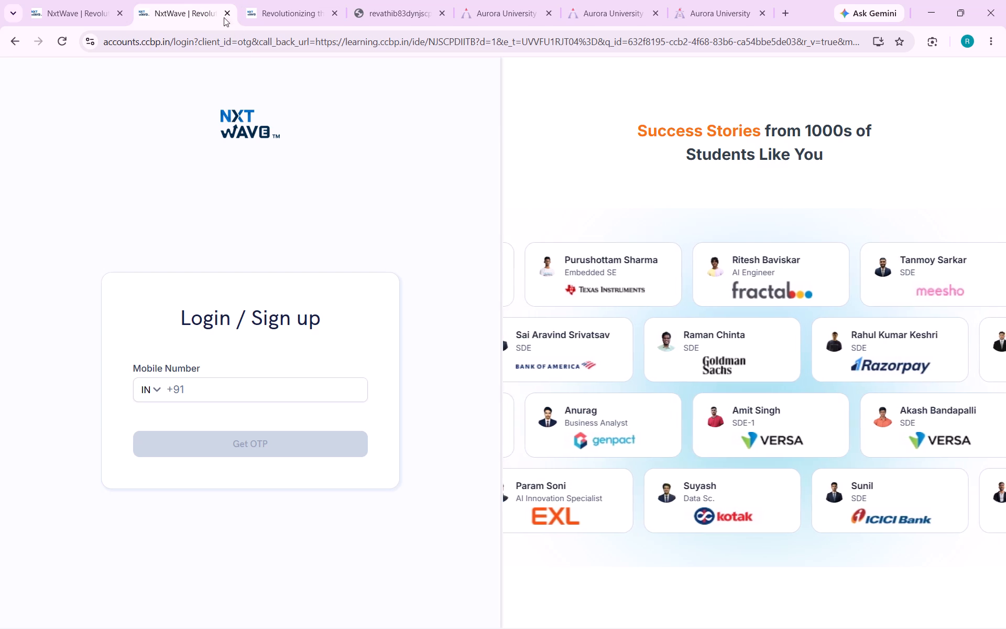
{"action": "left_click_drag", "start_coordinate": [282, 403], "coordinate": [279, 394]}
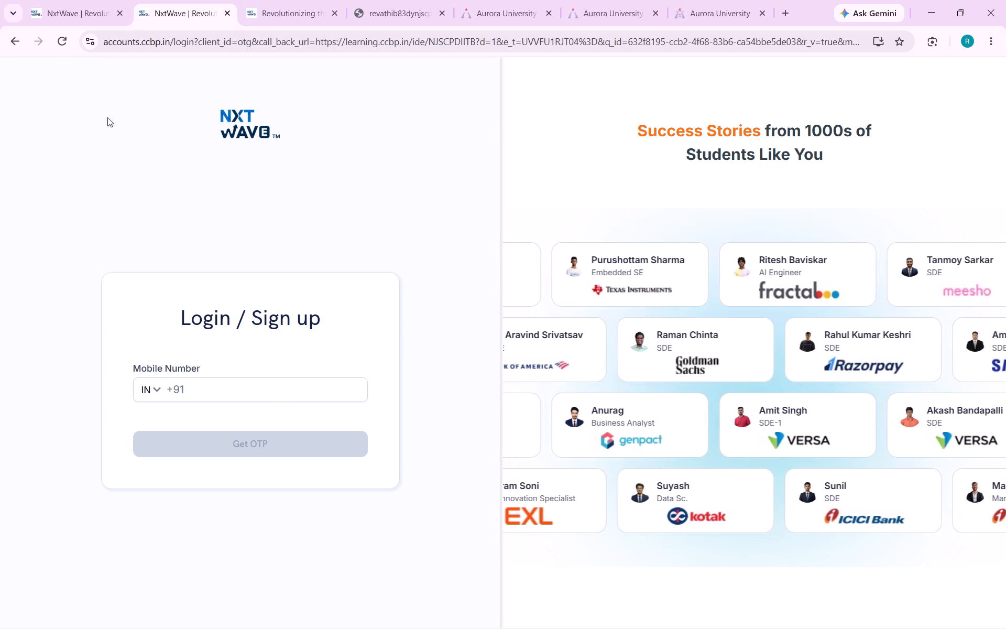
{"action": "left_click", "coordinate": [65, 42]}
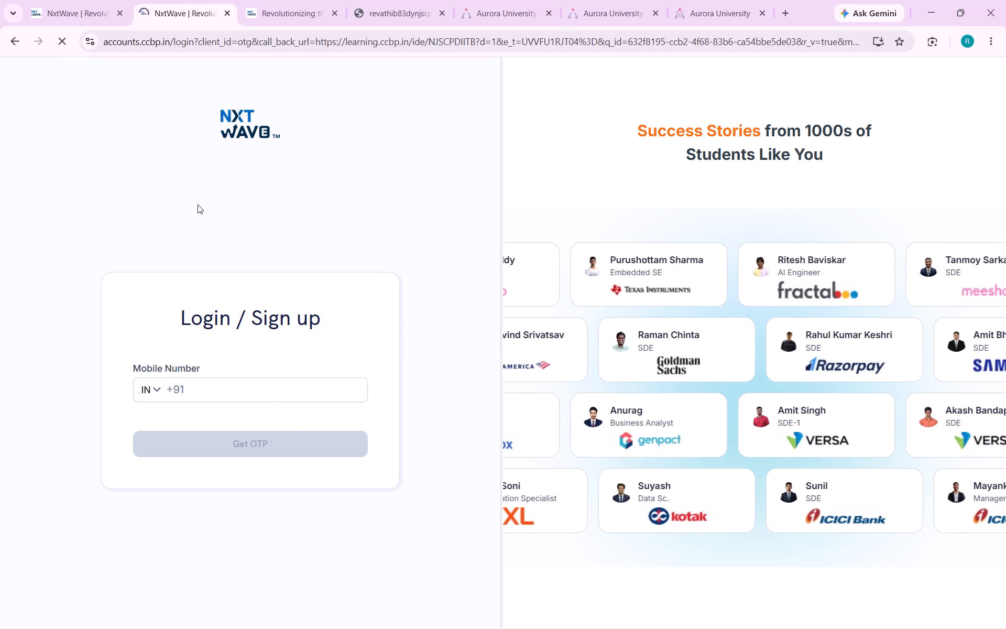
{"action": "left_click", "coordinate": [65, 6]}
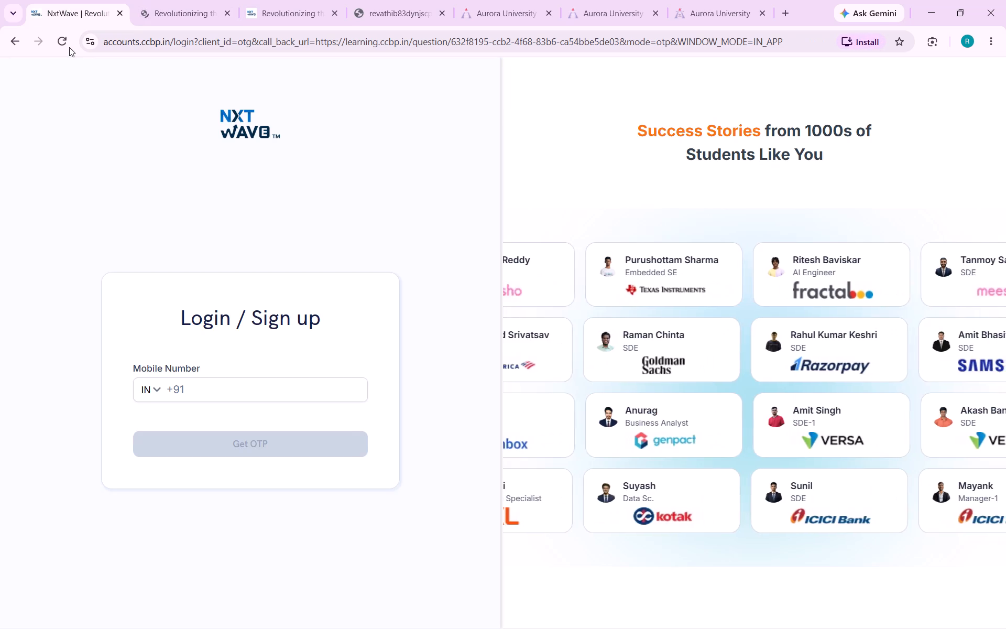
{"action": "left_click", "coordinate": [59, 38]}
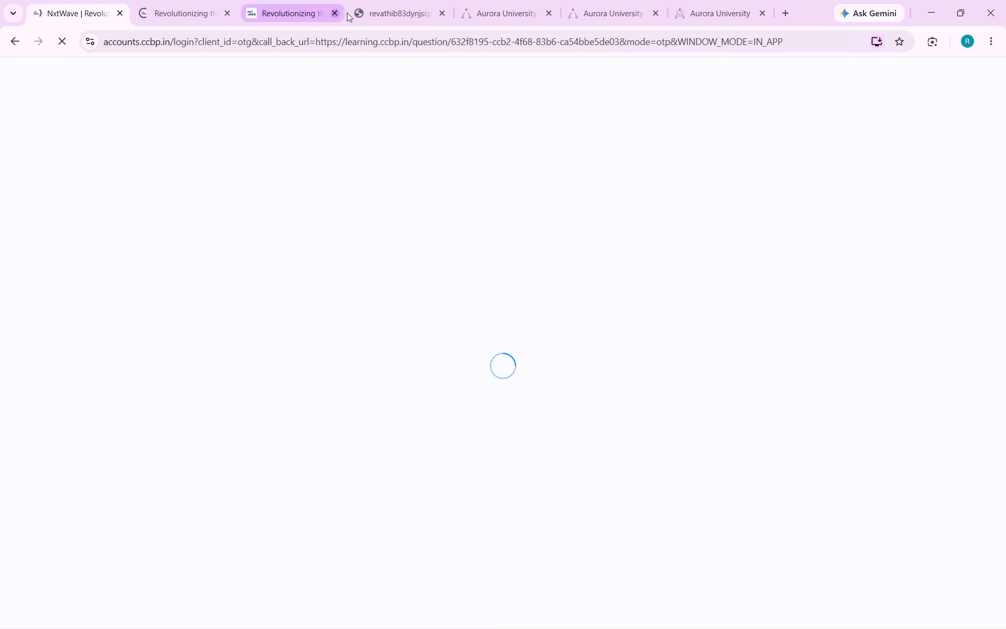
Reload the players API output page, and close it along with two Aurora University pages, keeping the Assessments page open.
{"action": "left_click", "coordinate": [405, 8]}
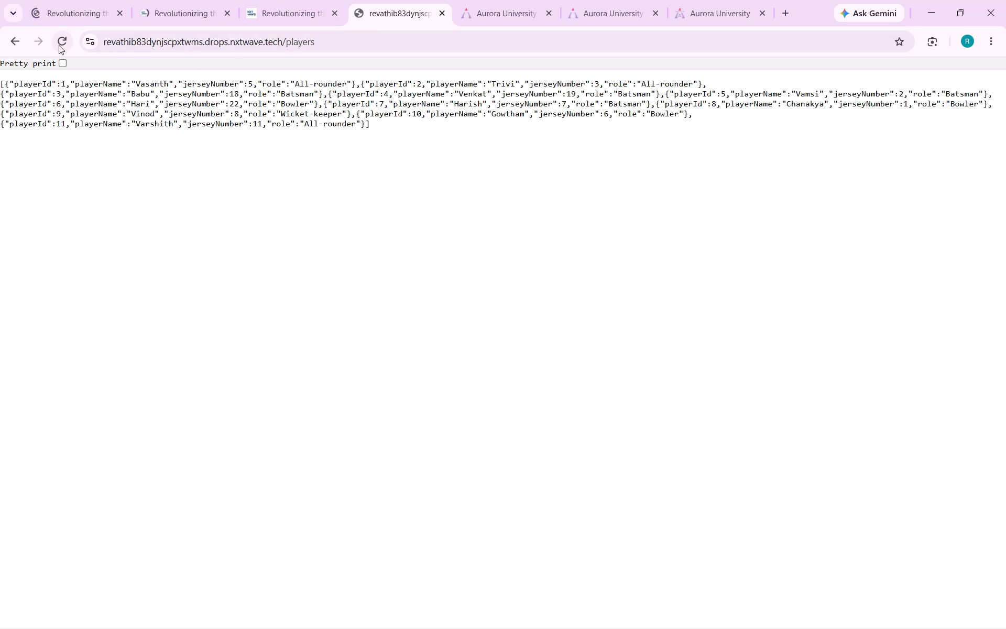
{"action": "left_click", "coordinate": [61, 45]}
{"action": "left_click", "coordinate": [480, 6]}
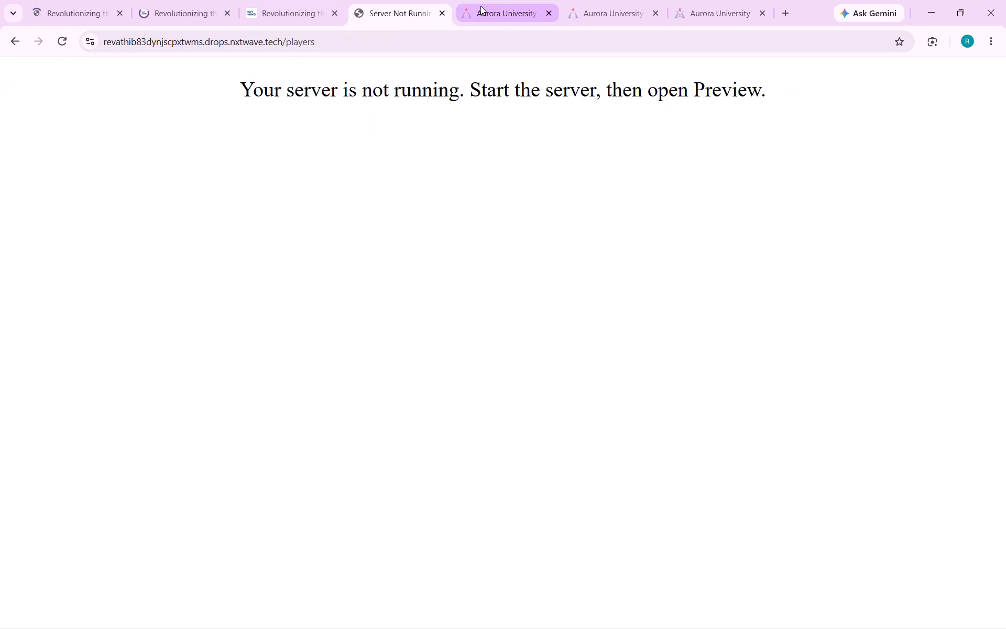
{"action": "left_click", "coordinate": [440, 15]}
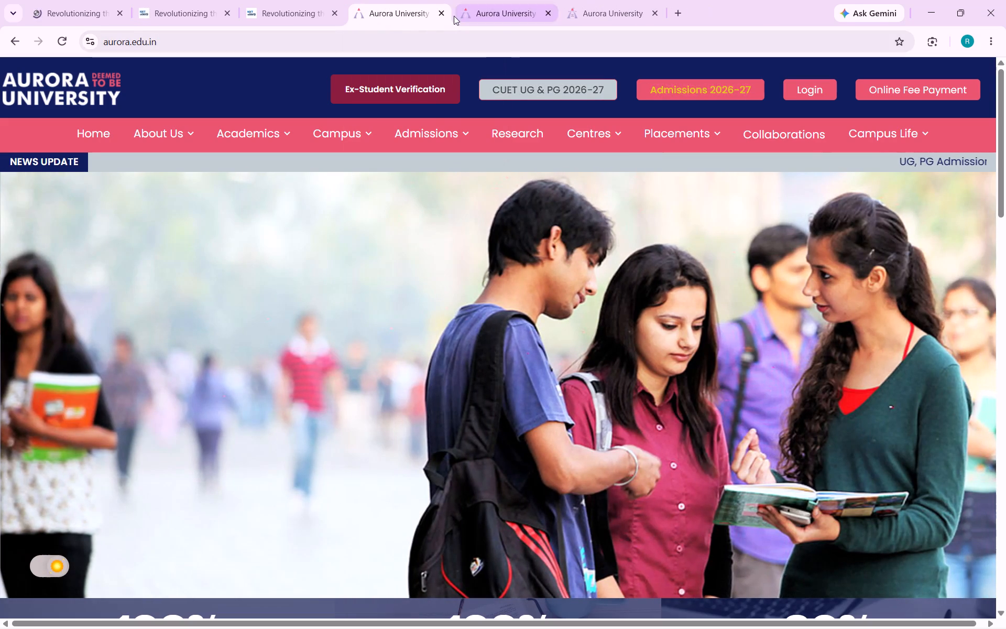
{"action": "left_click", "coordinate": [445, 16]}
{"action": "left_click", "coordinate": [445, 16]}
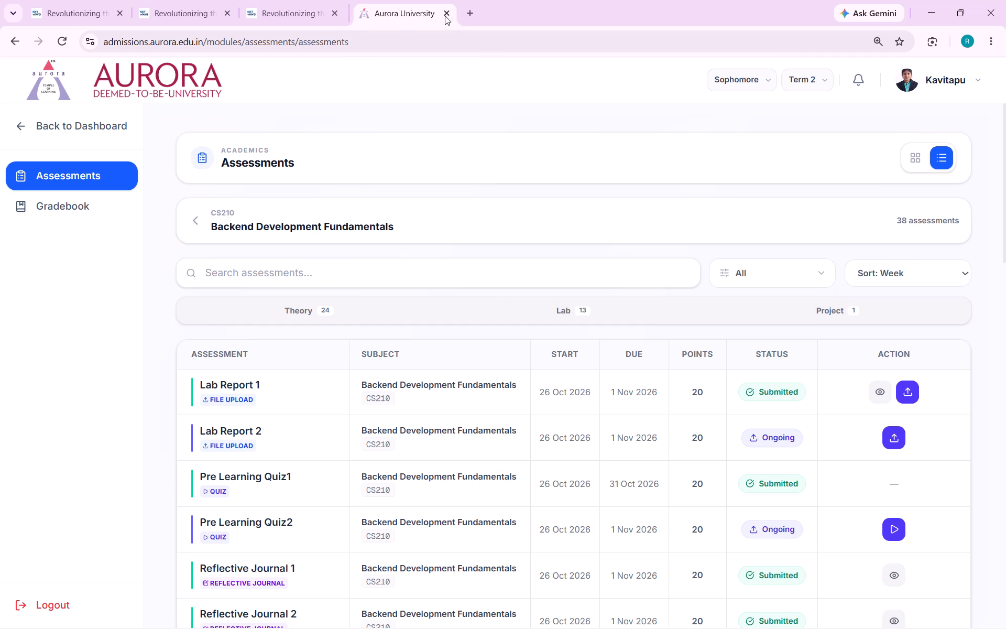
Open app.js from the coding-practice-4a folder in the NxtWave workspace and look through its code.
{"action": "left_click", "coordinate": [293, 3]}
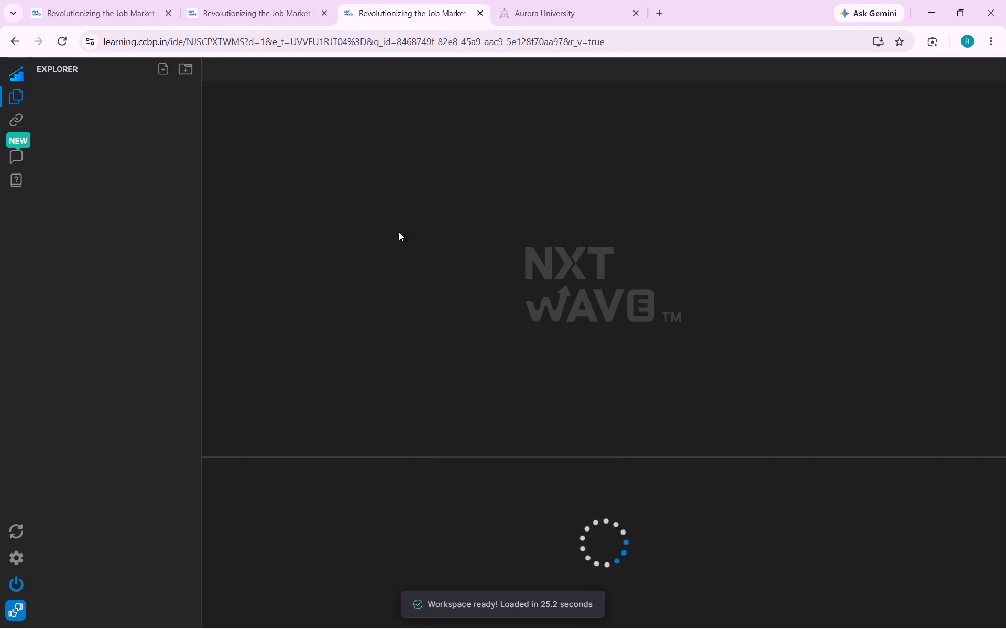
{"action": "left_click", "coordinate": [115, 90]}
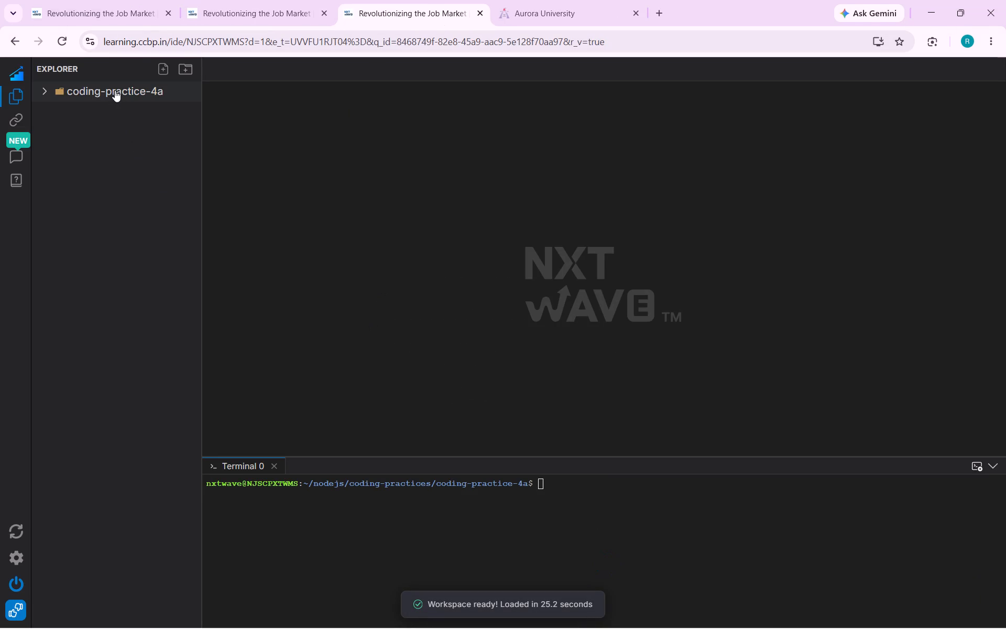
{"action": "left_click", "coordinate": [119, 136]}
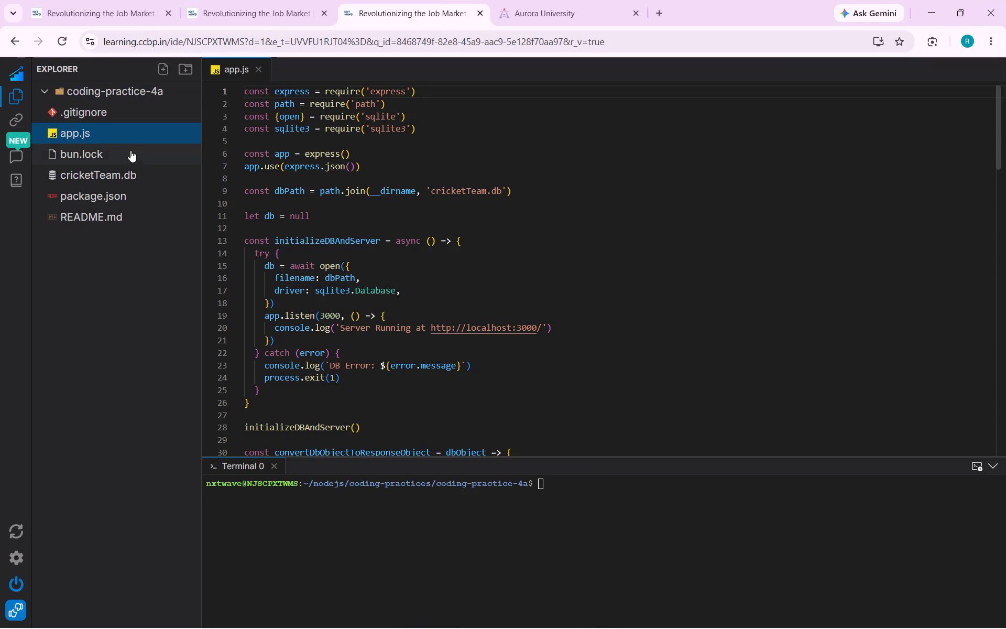
{"action": "scroll", "coordinate": [336, 218], "scroll_direction": "up", "scroll_amount": 8}
{"action": "scroll", "coordinate": [336, 218], "scroll_direction": "down", "scroll_amount": 14}
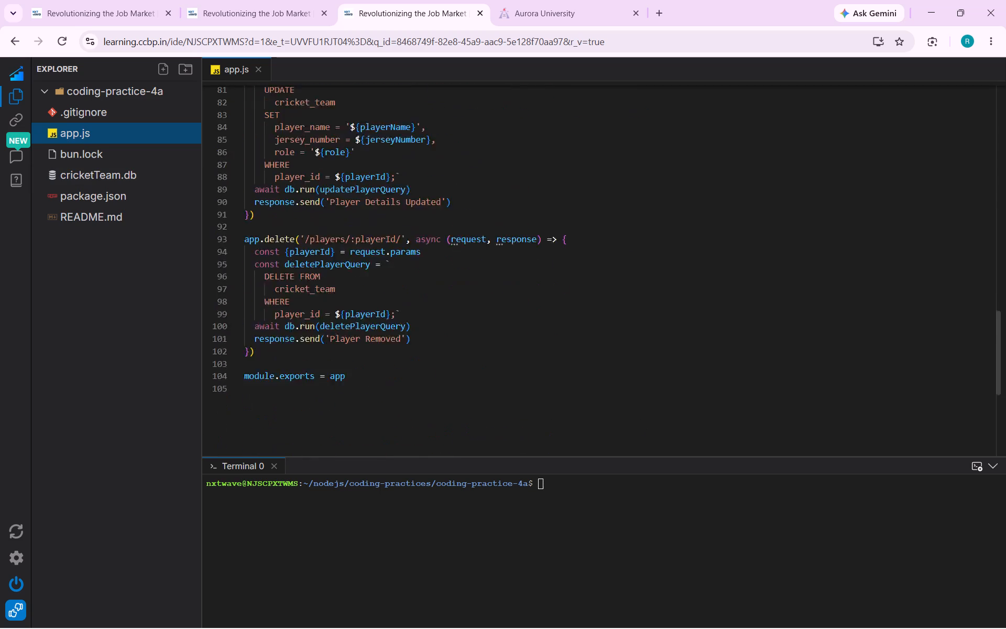
{"action": "scroll", "coordinate": [336, 218], "scroll_direction": "down", "scroll_amount": 6}
{"action": "scroll", "coordinate": [336, 218], "scroll_direction": "up", "scroll_amount": 7}
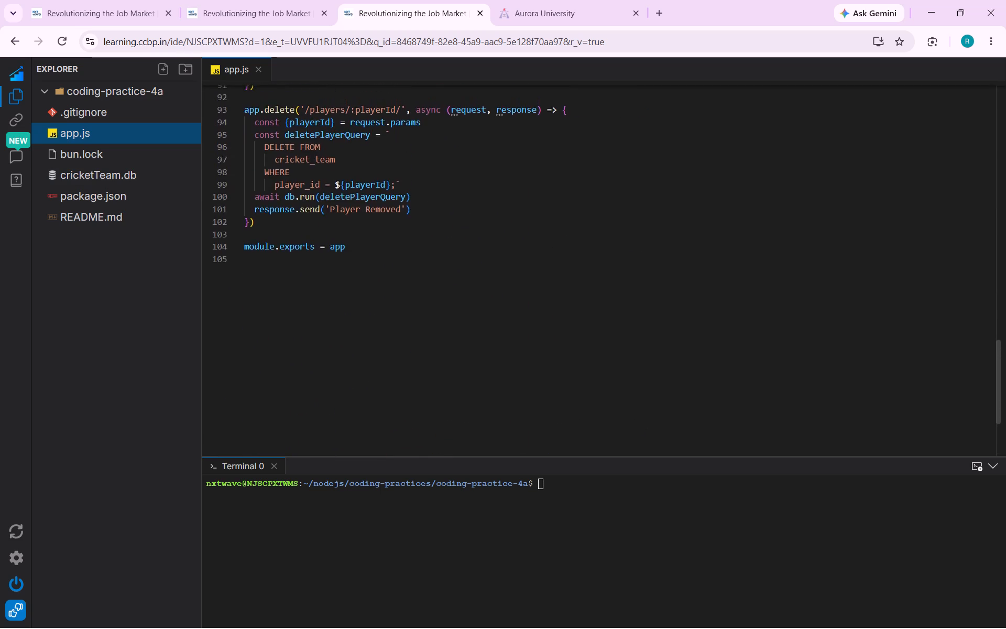
{"action": "scroll", "coordinate": [336, 218], "scroll_direction": "up", "scroll_amount": 16}
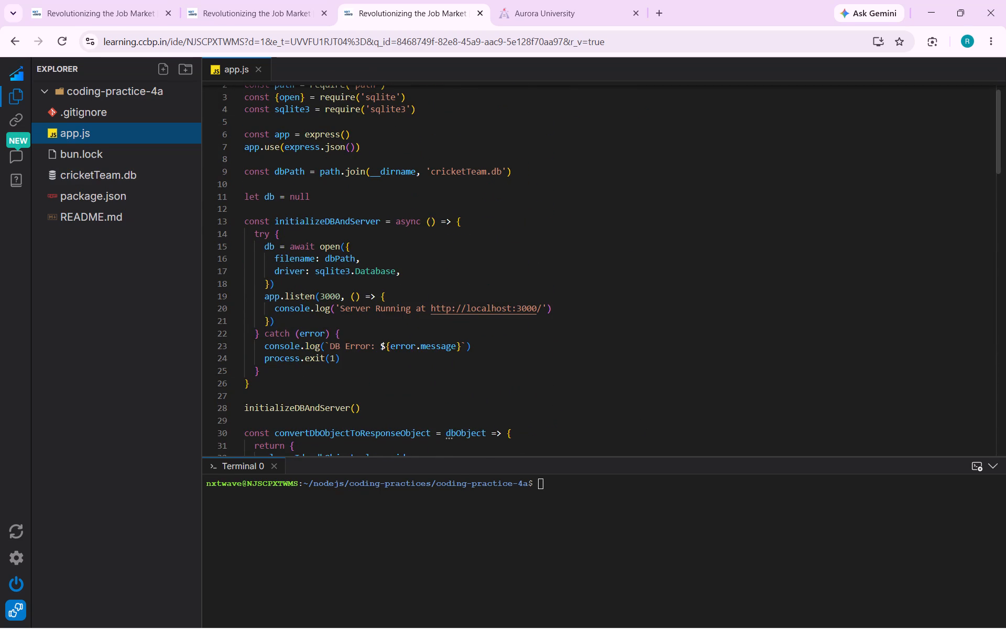
Leave the Movies question and return to the Coding Practice list under SQLite and Database Operations.
{"action": "left_click", "coordinate": [56, 0]}
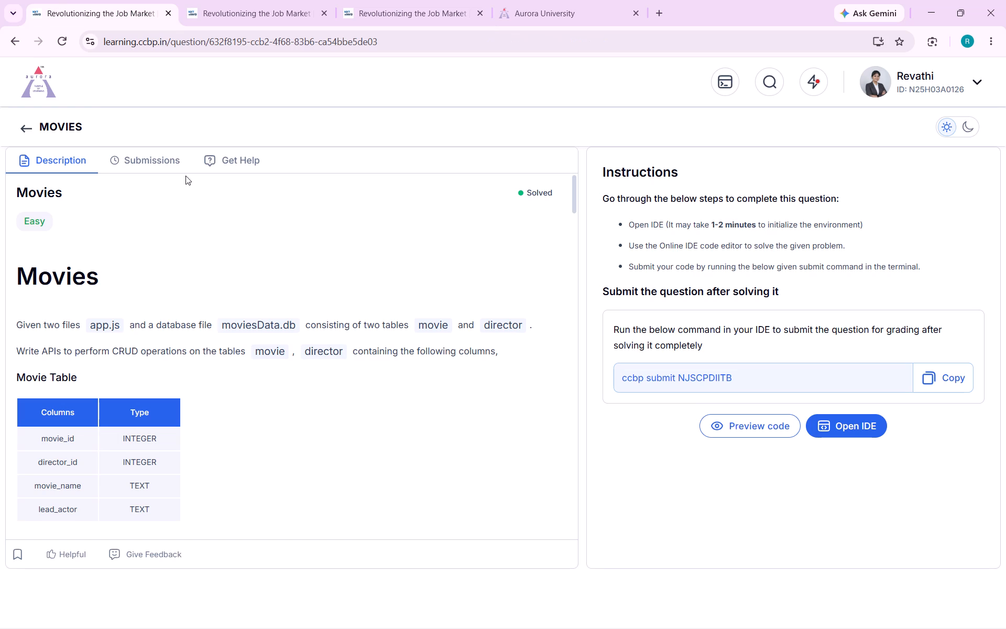
{"action": "left_click", "coordinate": [32, 124]}
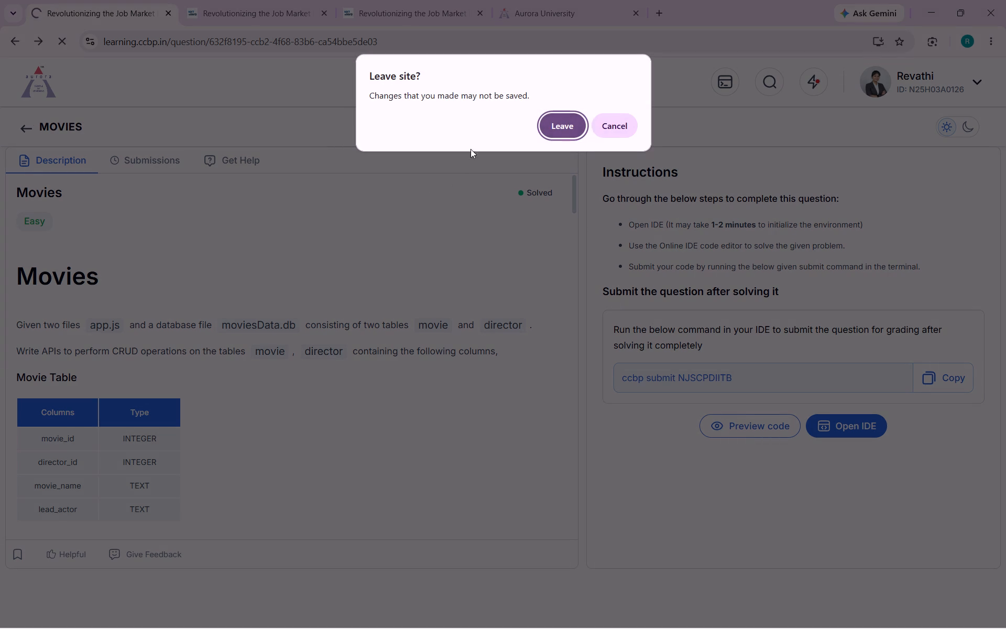
{"action": "left_click", "coordinate": [577, 124]}
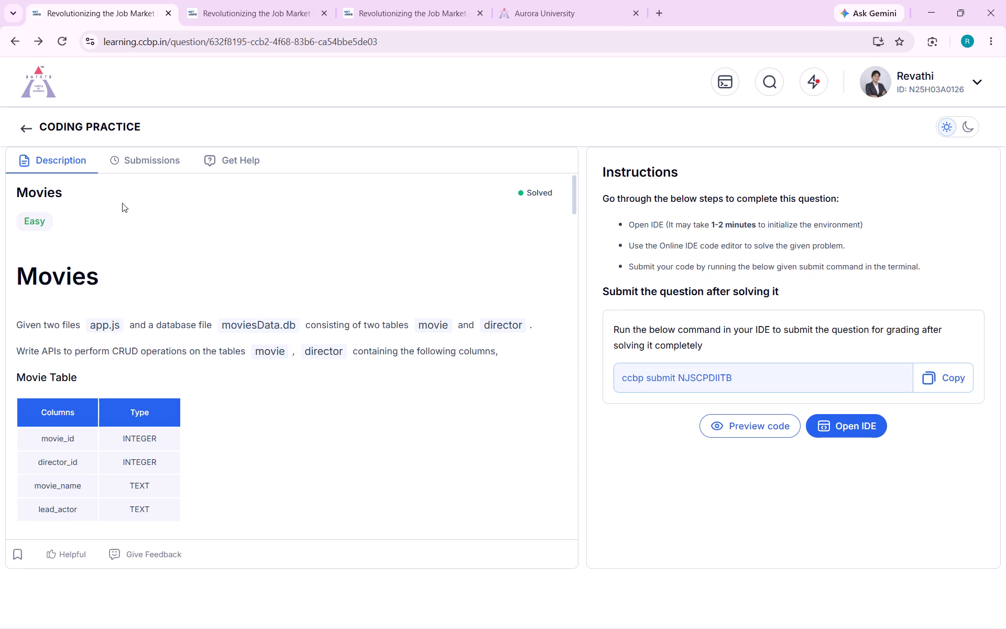
{"action": "left_click", "coordinate": [28, 129]}
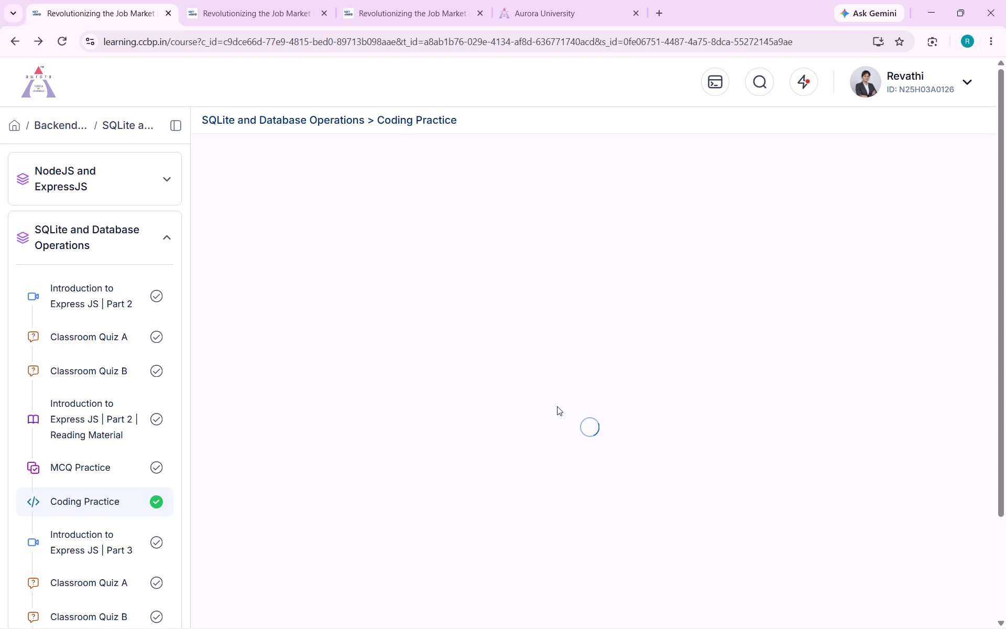
Capture the browser window showing the SQLite Coding Practice results and paste it below the student details table in the Word report.
{"action": "key", "text": "shift+super+s"}
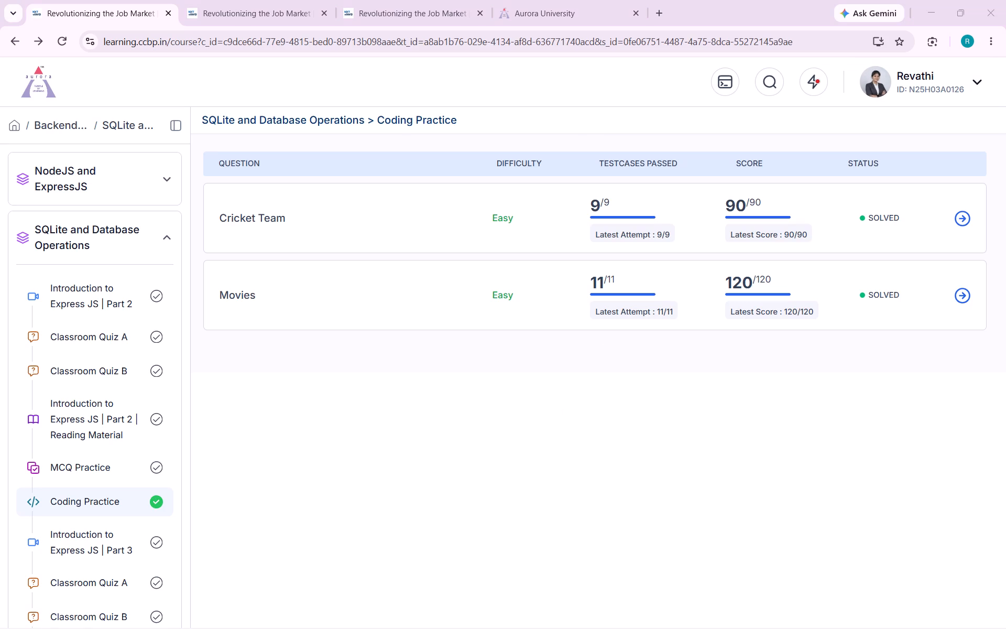
{"action": "left_click", "coordinate": [470, 384]}
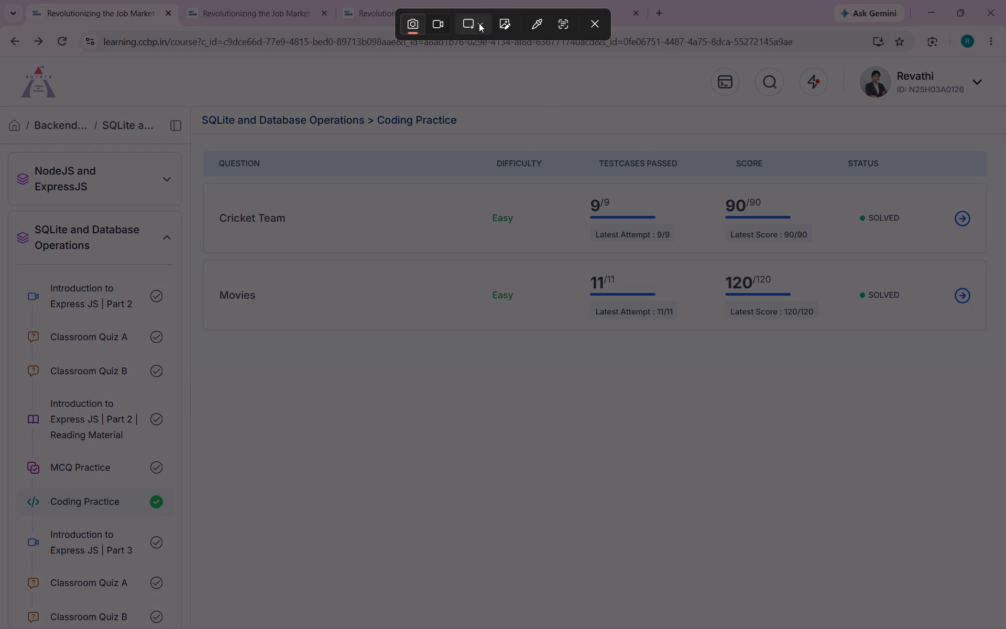
{"action": "left_click", "coordinate": [479, 23]}
{"action": "left_click", "coordinate": [482, 50]}
{"action": "left_click", "coordinate": [485, 294]}
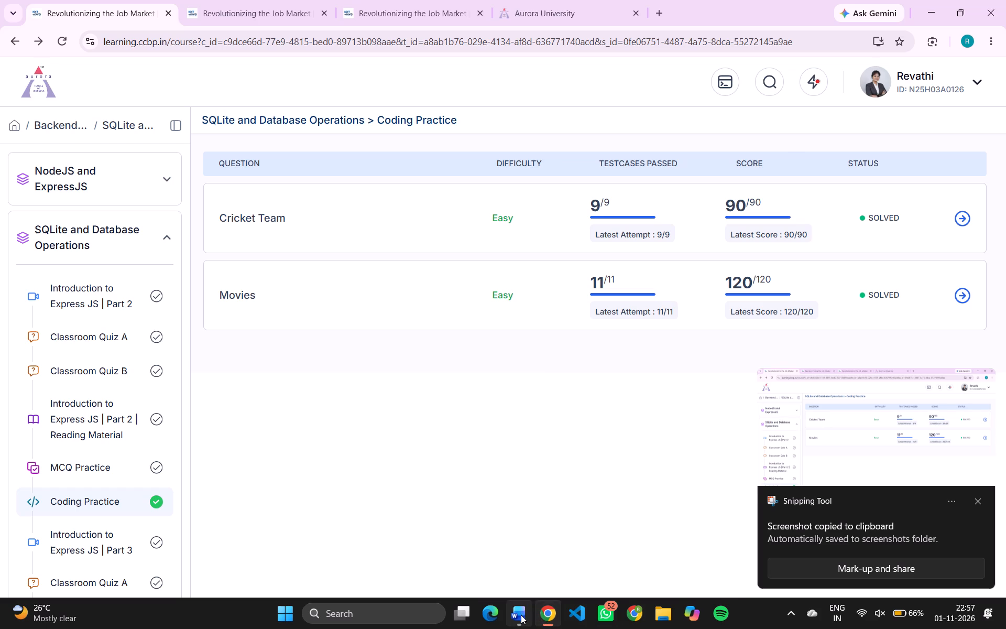
{"action": "left_click", "coordinate": [521, 615]}
{"action": "key", "text": "ctrl+v"}
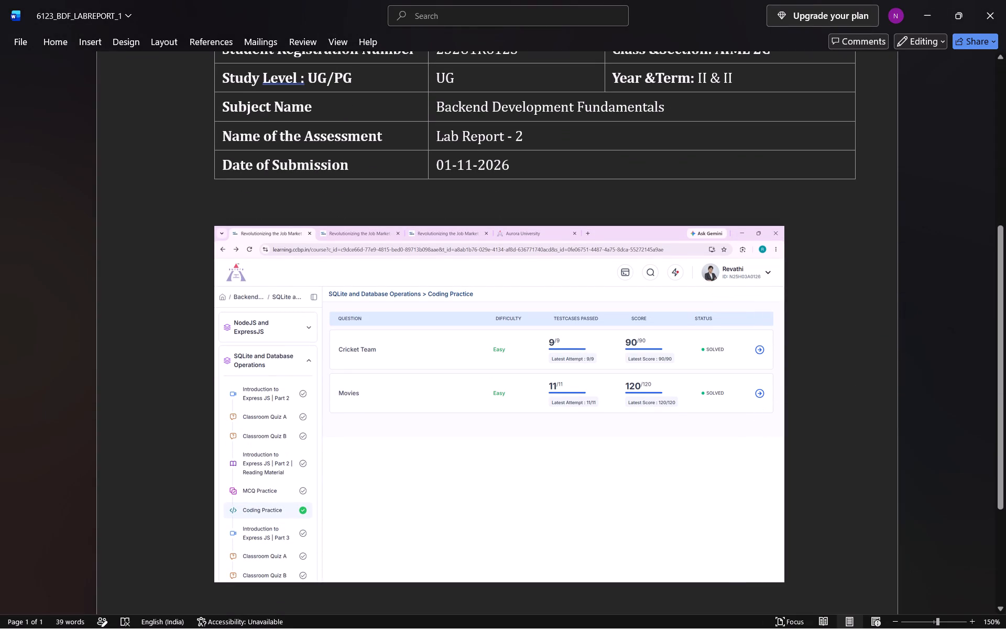
Switch to Chrome, open the code preview of the Cricket Team question and capture the window showing the start of app.js.
{"action": "key", "text": "alt+Tab"}
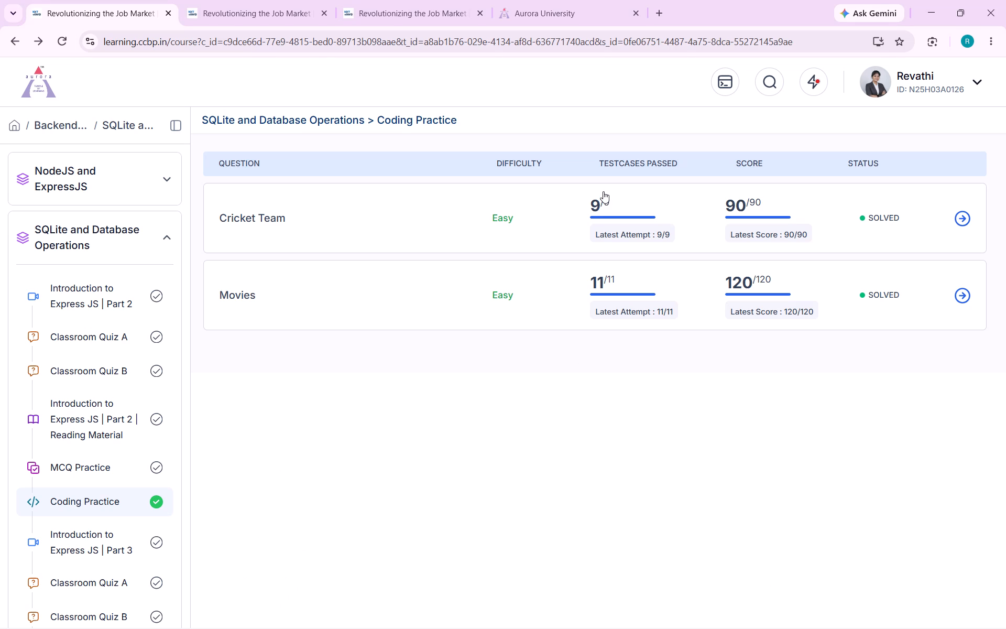
{"action": "left_click", "coordinate": [603, 191]}
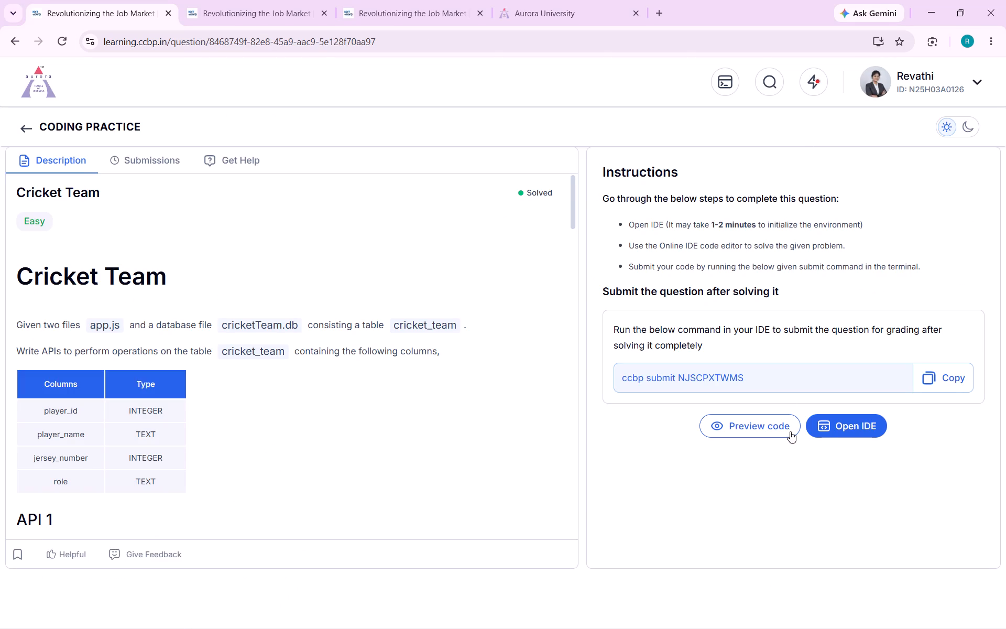
{"action": "left_click", "coordinate": [768, 430]}
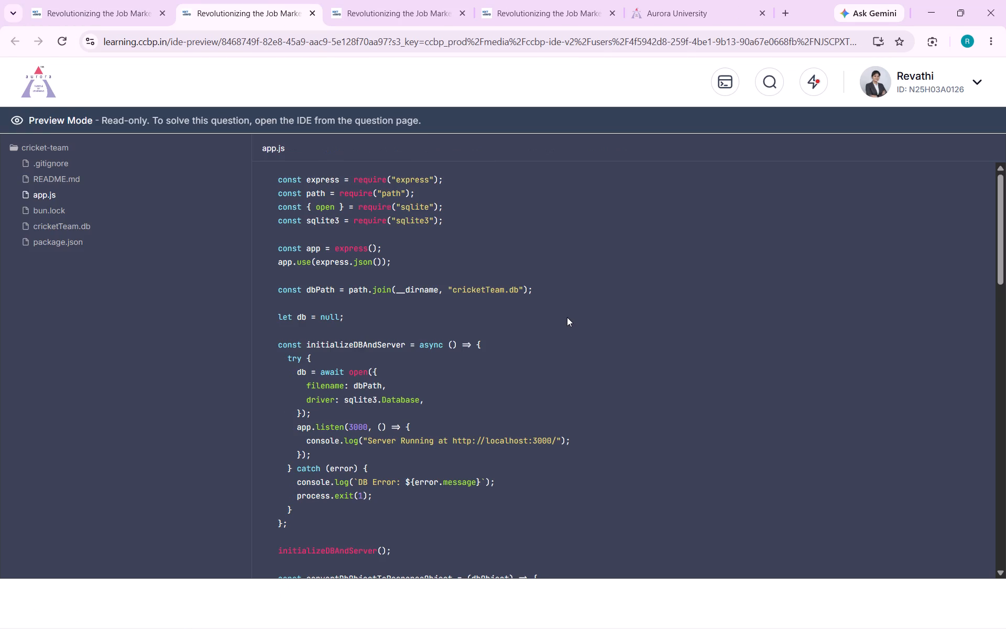
{"action": "key", "text": "shift+super+s"}
{"action": "left_click", "coordinate": [567, 317]}
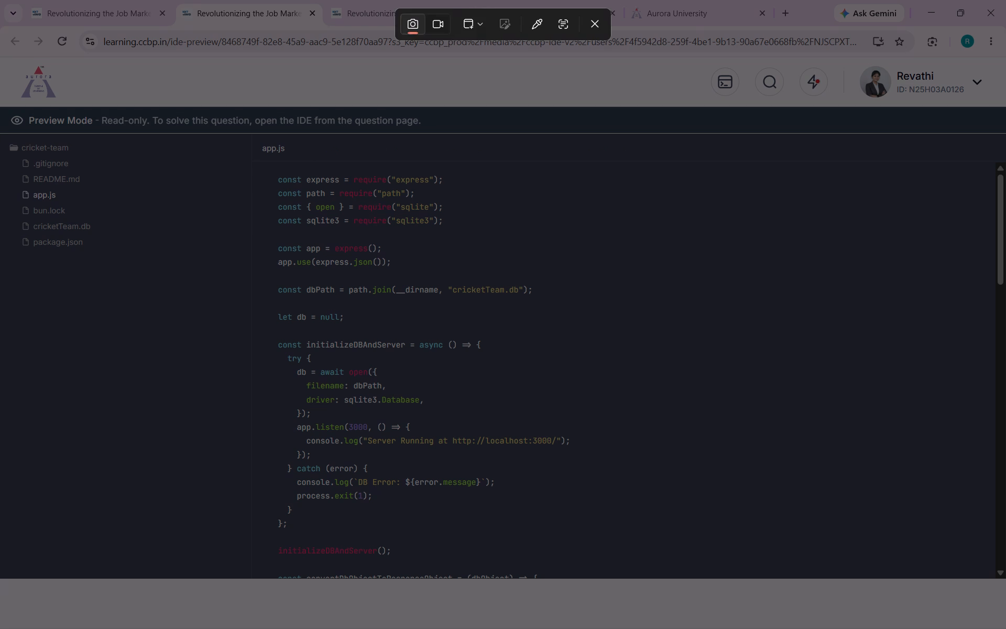
Capture the next section of the Cricket Team app.js, from the initializeDBAndServer call through the players GET handler.
{"action": "scroll", "coordinate": [557, 392], "scroll_direction": "down", "scroll_amount": 3}
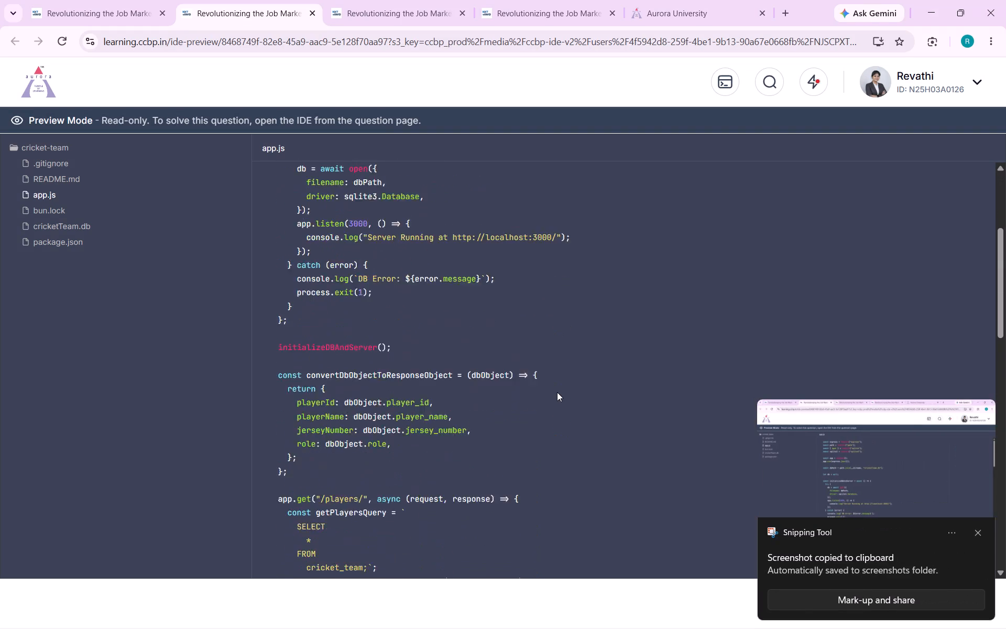
{"action": "scroll", "coordinate": [557, 392], "scroll_direction": "down", "scroll_amount": 3}
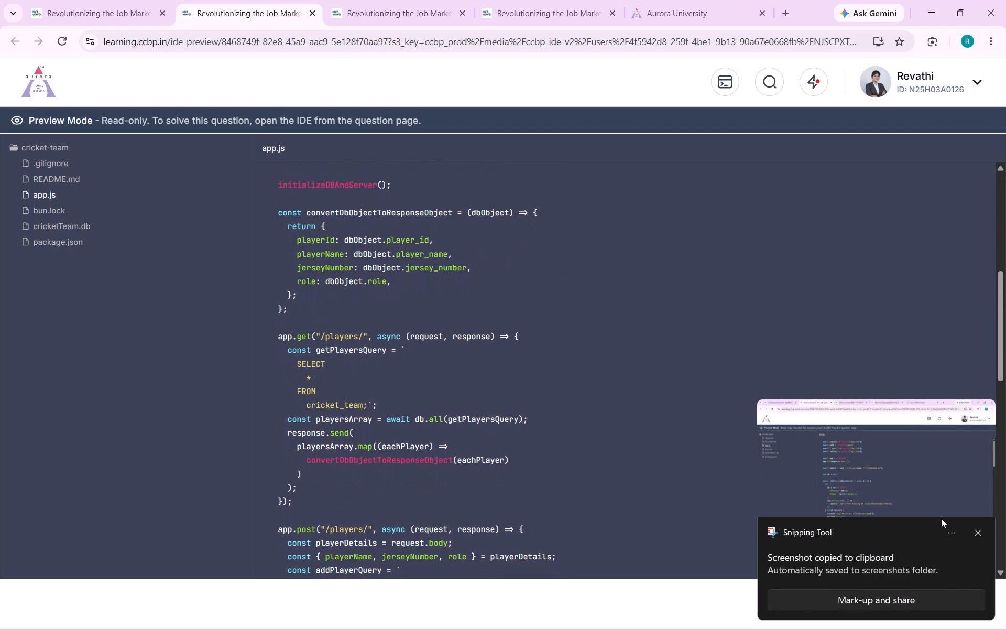
{"action": "left_click", "coordinate": [978, 531]}
{"action": "key", "text": "shift+super+s"}
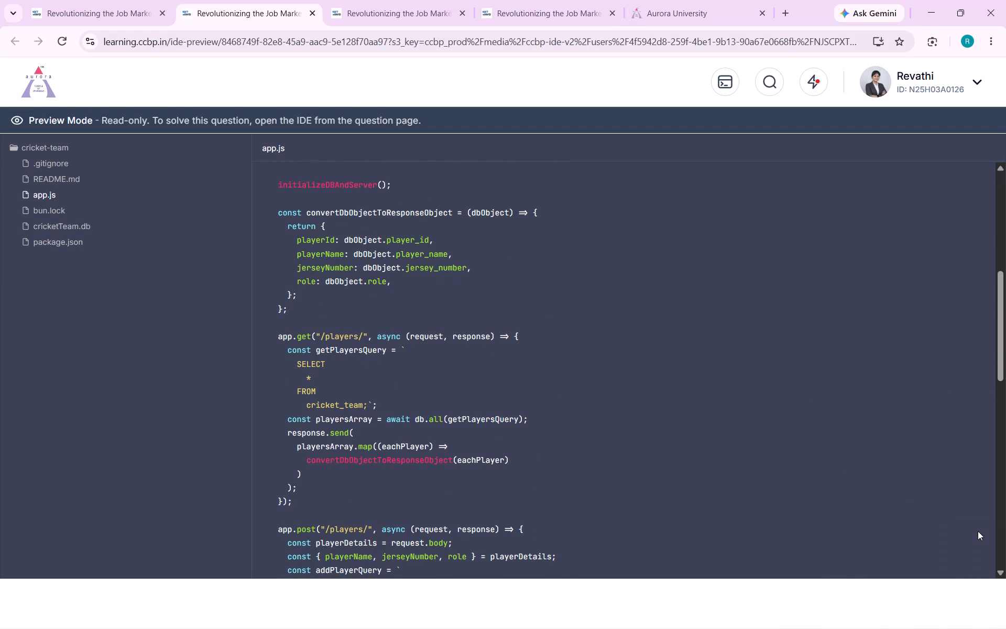
{"action": "left_click", "coordinate": [978, 531]}
Show the POST players and single-player GET handlers in the Cricket Team app.js preview and dismiss the screenshot notification.
{"action": "scroll", "coordinate": [798, 462], "scroll_direction": "down", "scroll_amount": 3}
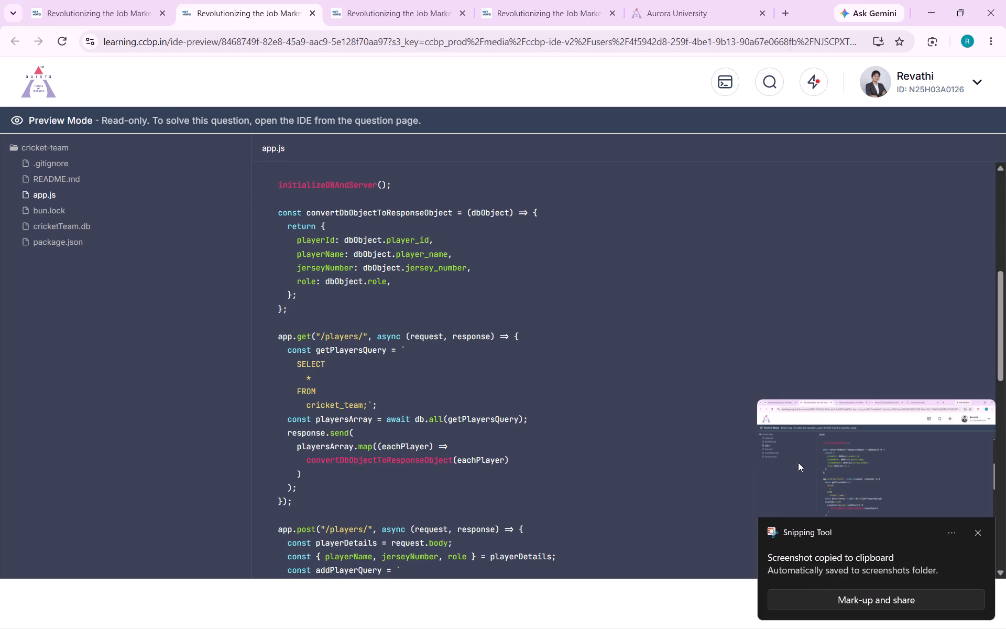
{"action": "scroll", "coordinate": [798, 462], "scroll_direction": "down", "scroll_amount": 1}
{"action": "scroll", "coordinate": [528, 447], "scroll_direction": "down", "scroll_amount": 3}
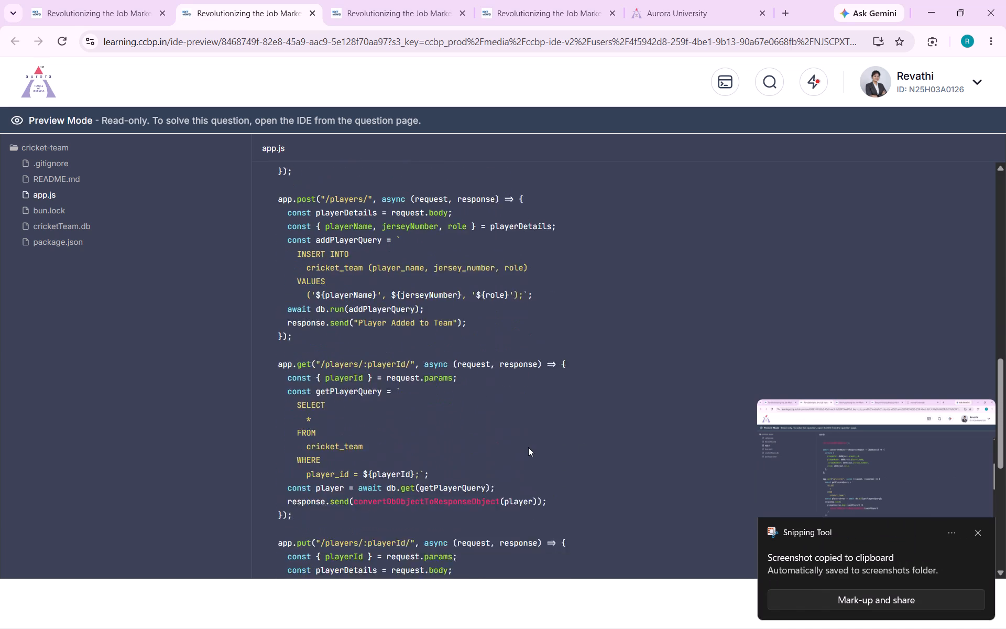
{"action": "scroll", "coordinate": [528, 447], "scroll_direction": "down", "scroll_amount": 3}
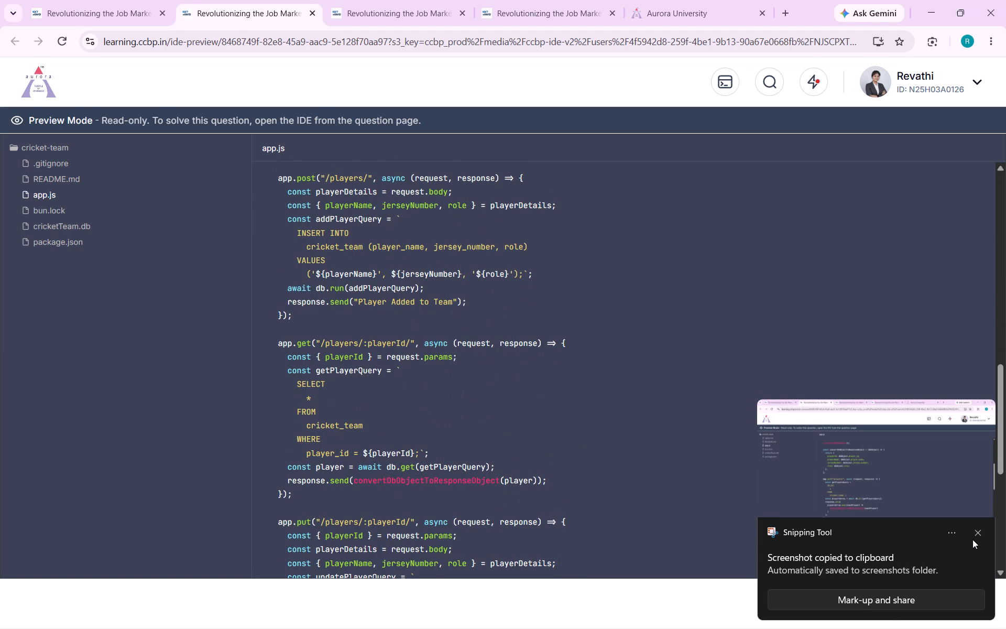
{"action": "left_click", "coordinate": [974, 537]}
Switch to Word and add the heading CRICKET TEAM below the Coding Practice results screenshot, followed by a new line.
{"action": "key", "text": "alt+Tab"}
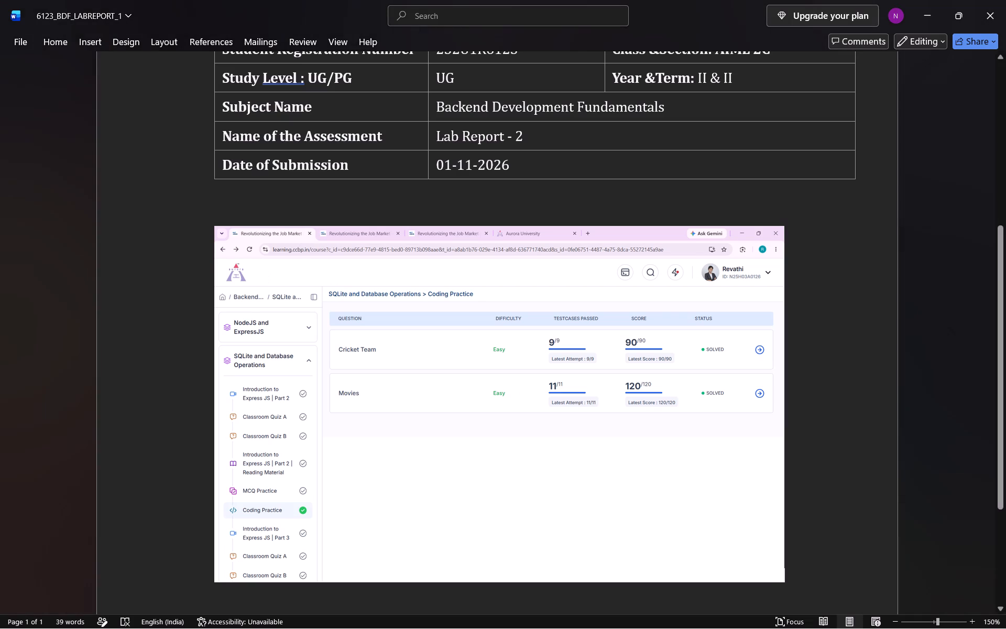
{"action": "key", "text": "Return"}
{"action": "key", "text": "backslash"}
{"action": "key", "text": "BackSpace"}
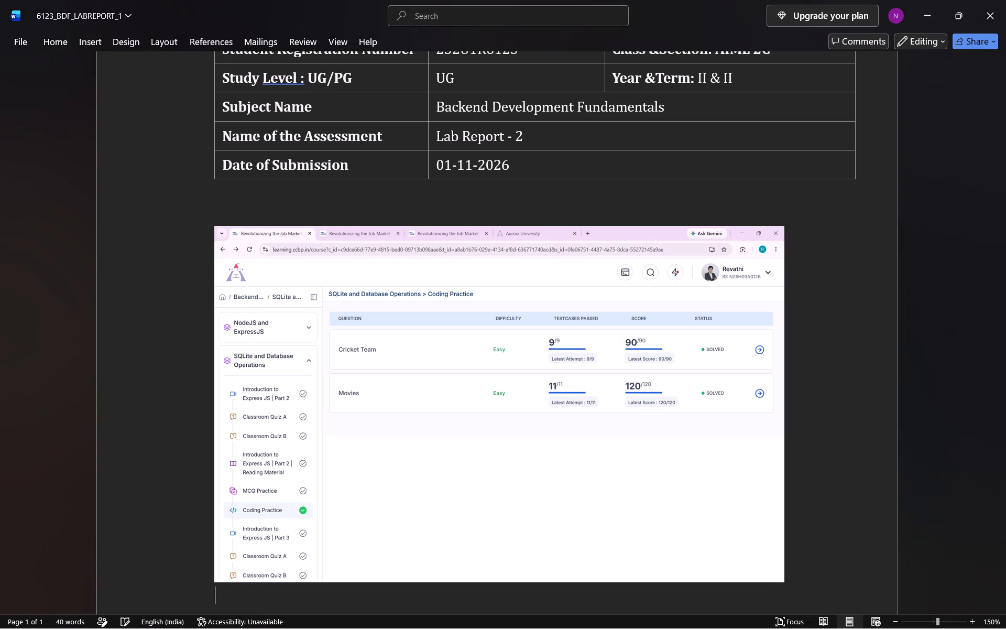
{"action": "key", "text": "Return"}
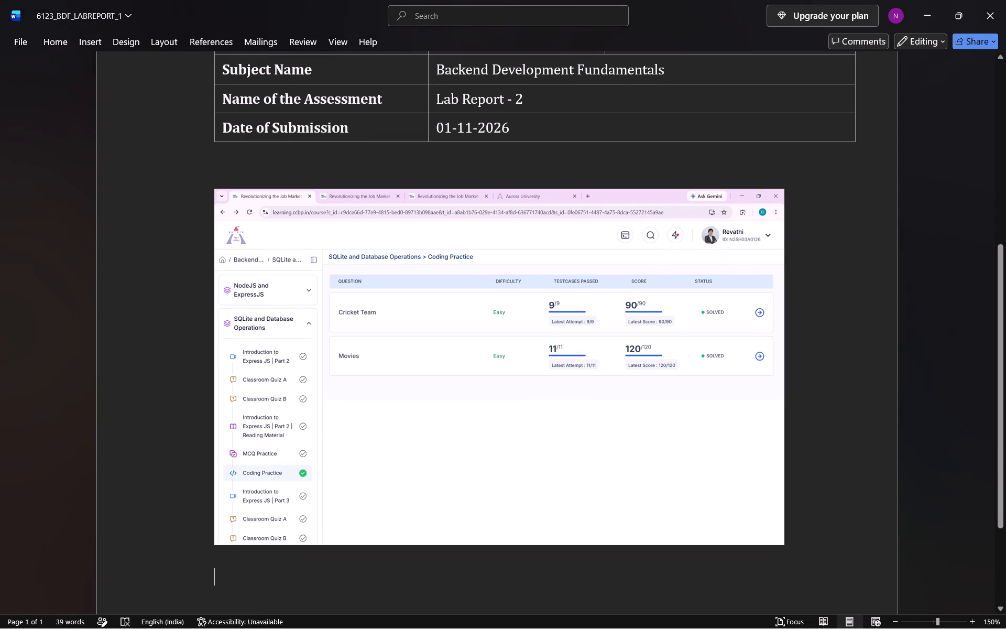
{"action": "type", "text": "CRICKET TEAM"}
{"action": "key", "text": "Return"}
{"action": "key", "text": "Return"}
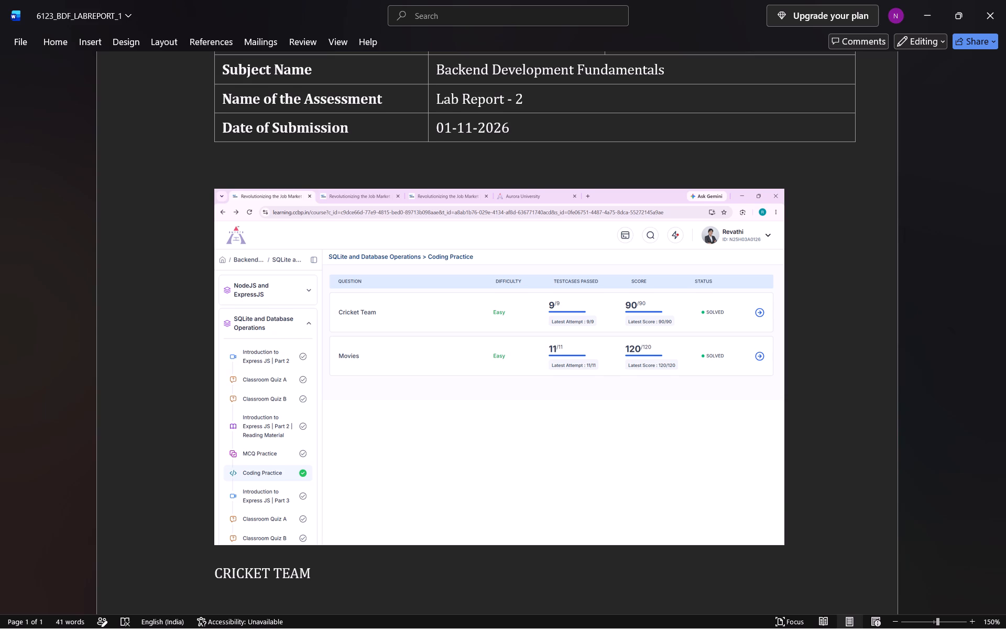
Paste the two Cricket Team app.js captures from the clipboard history under the heading, the start of the file first.
{"action": "key", "text": "super+v"}
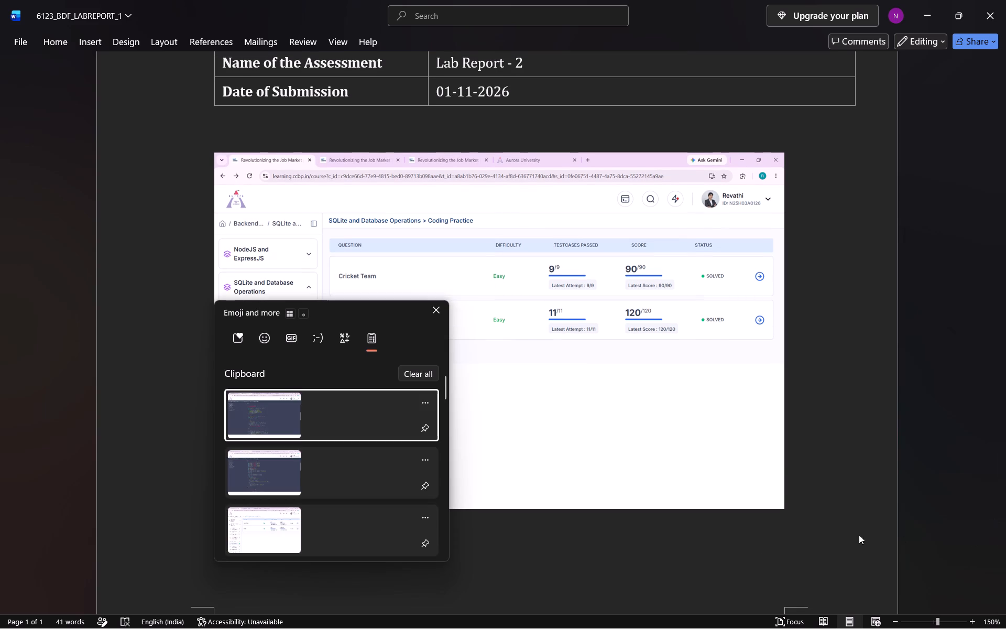
{"action": "left_click", "coordinate": [258, 454]}
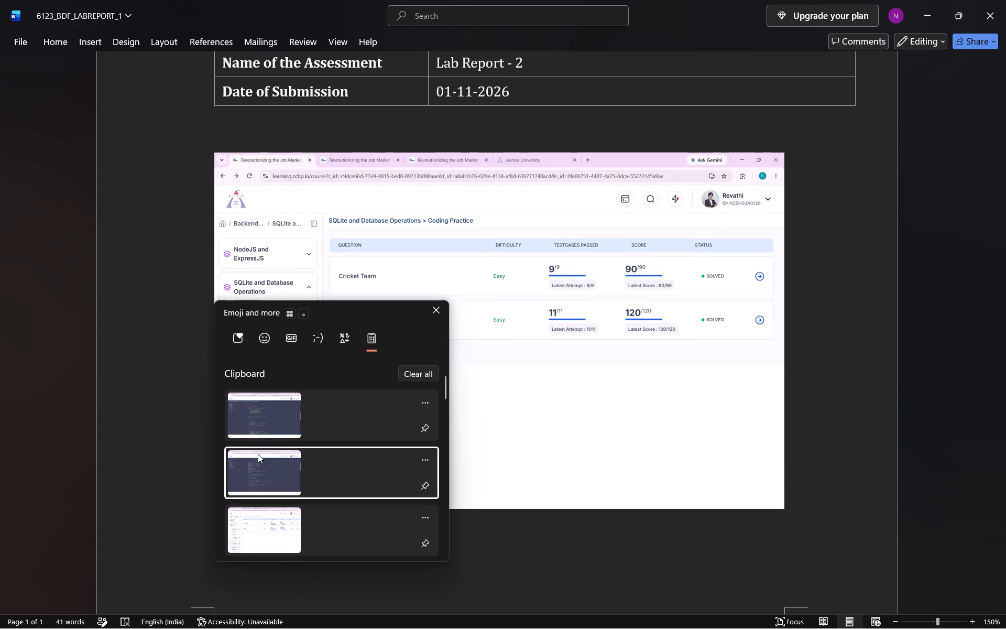
{"action": "key", "text": "ctrl+v"}
{"action": "key", "text": "super+v"}
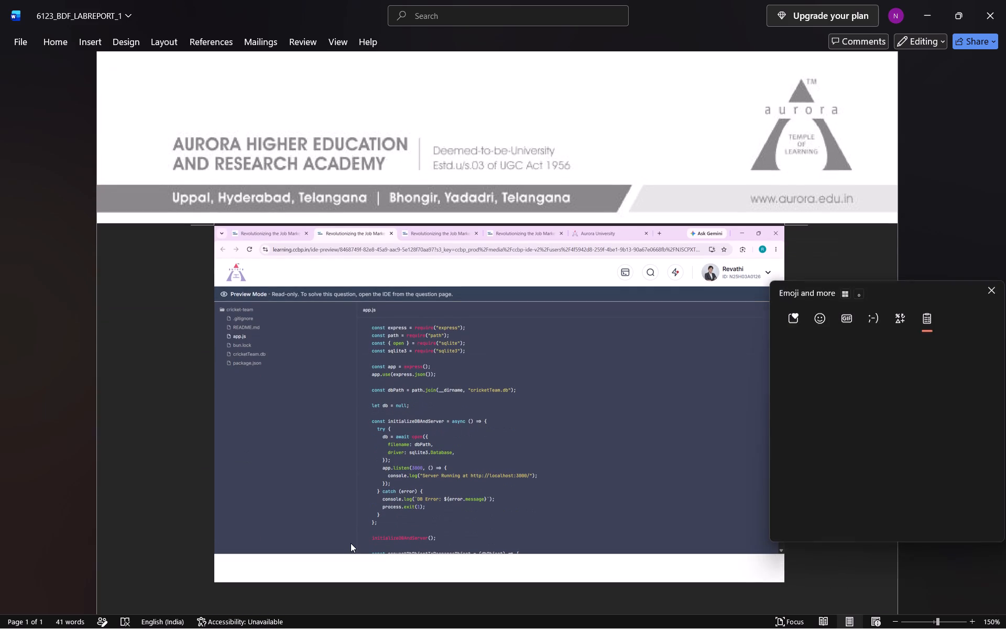
{"action": "left_click", "coordinate": [823, 379]}
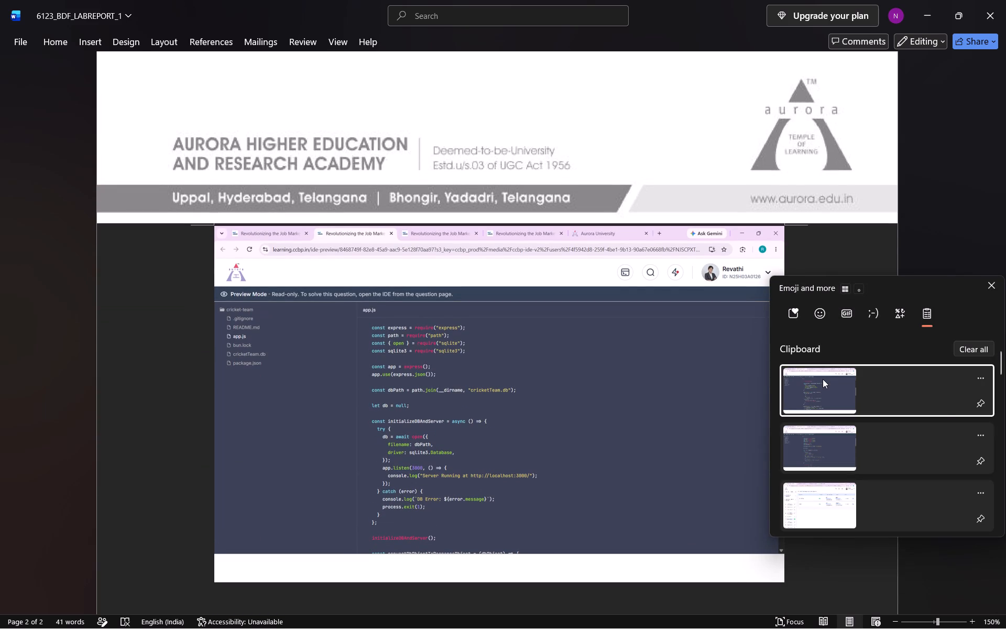
{"action": "key", "text": "ctrl+v"}
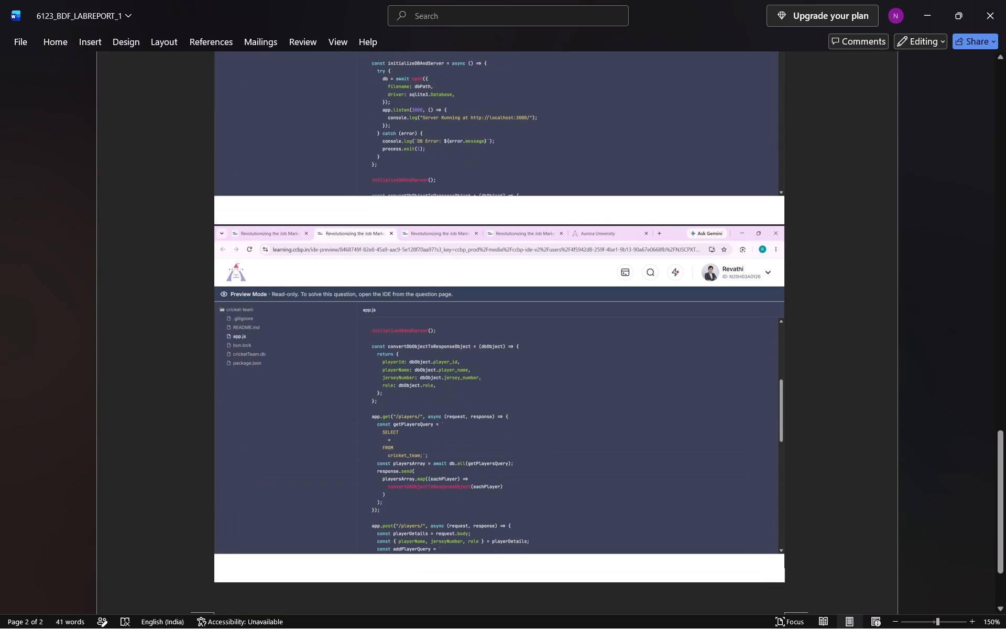
Insert a blank line between the two app.js screenshots and start a new line after the second one.
{"action": "left_click", "coordinate": [802, 203]}
{"action": "key", "text": "Return"}
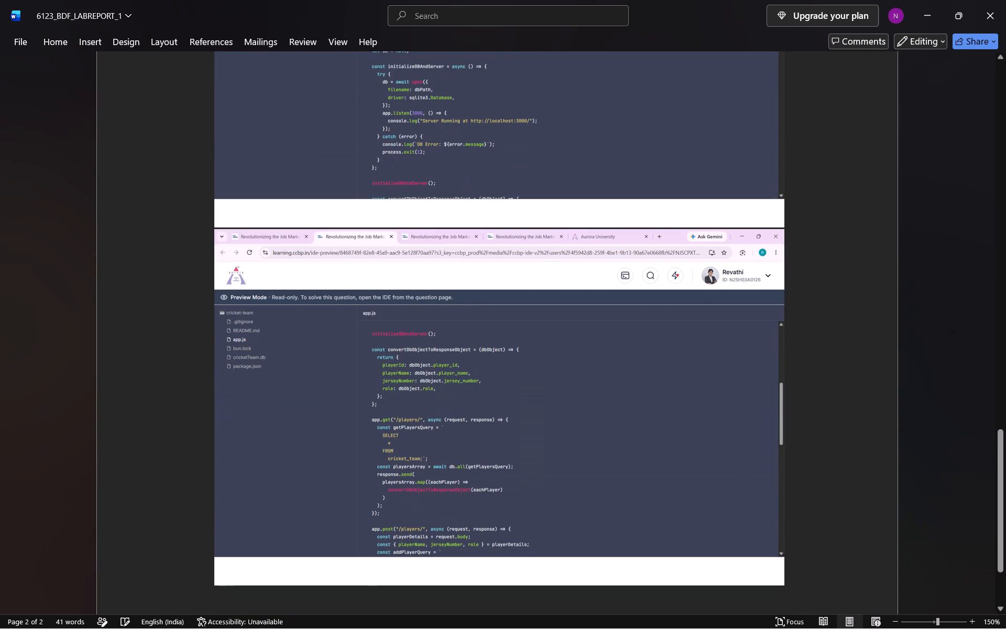
{"action": "key", "text": "Left"}
{"action": "key", "text": "Return"}
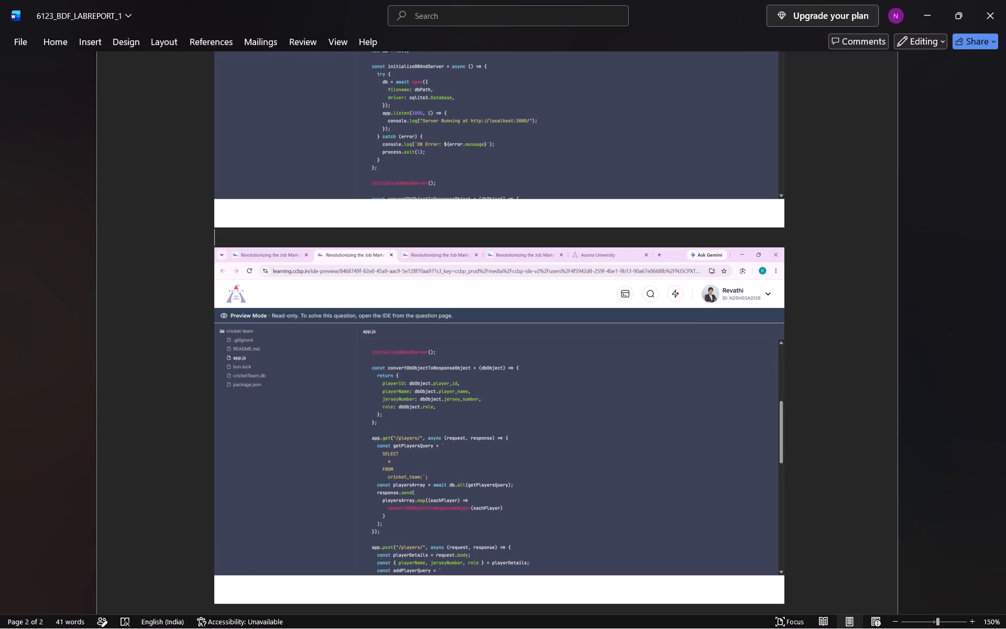
{"action": "key", "text": "Right"}
{"action": "key", "text": "Right"}
{"action": "key", "text": "Return"}
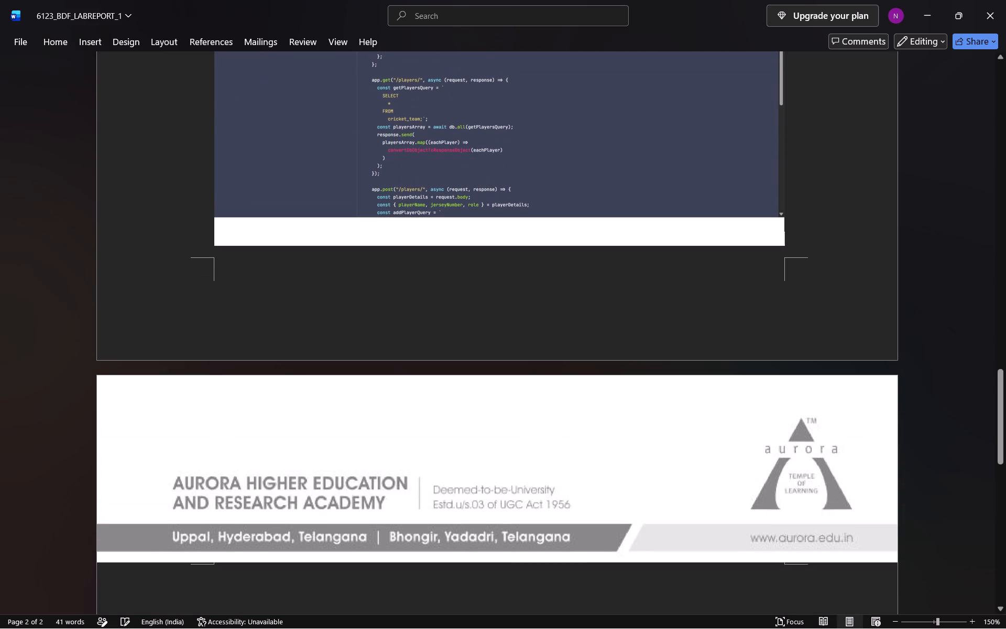
Switch to Chrome and capture the window showing the Cricket Team app.js POST players and single-player GET handlers.
{"action": "key", "text": "alt+Tab"}
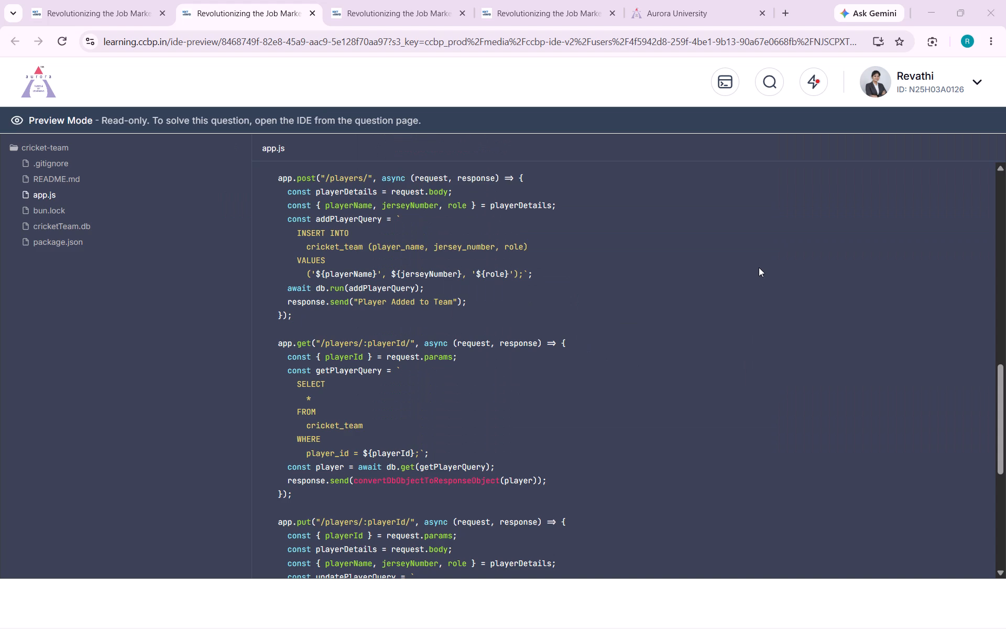
{"action": "left_click", "coordinate": [598, 403]}
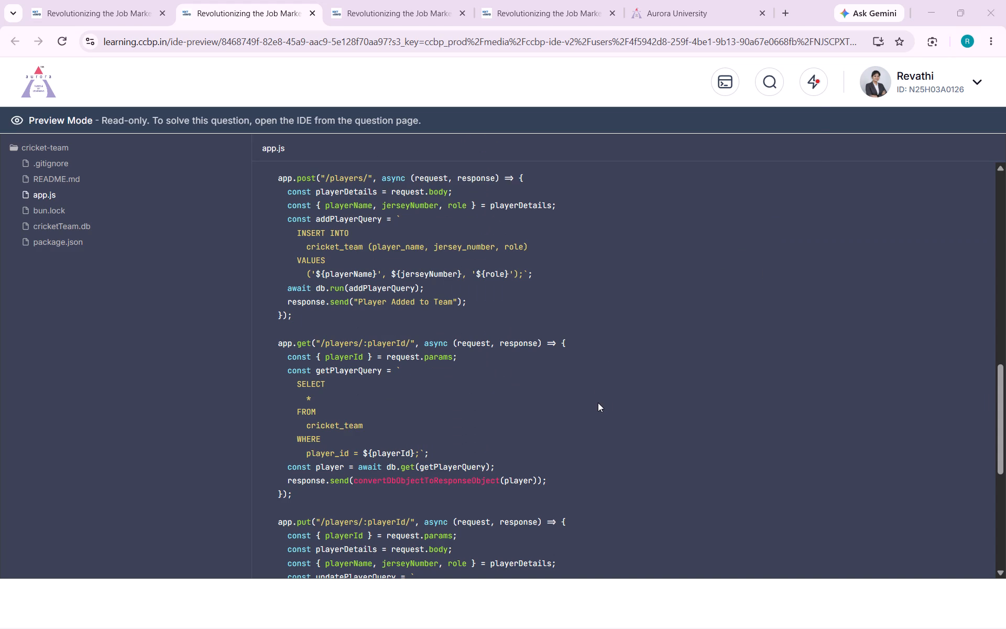
{"action": "right_click", "coordinate": [598, 403]}
{"action": "left_click", "coordinate": [520, 421]}
{"action": "scroll", "coordinate": [520, 421], "scroll_direction": "right", "scroll_amount": 1}
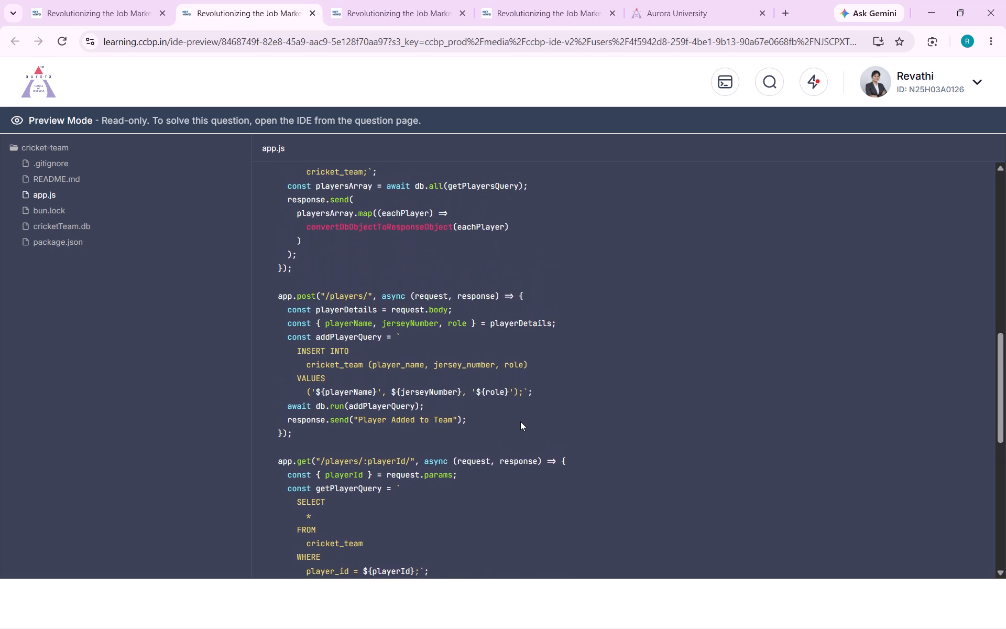
{"action": "scroll", "coordinate": [520, 421], "scroll_direction": "right", "scroll_amount": 1}
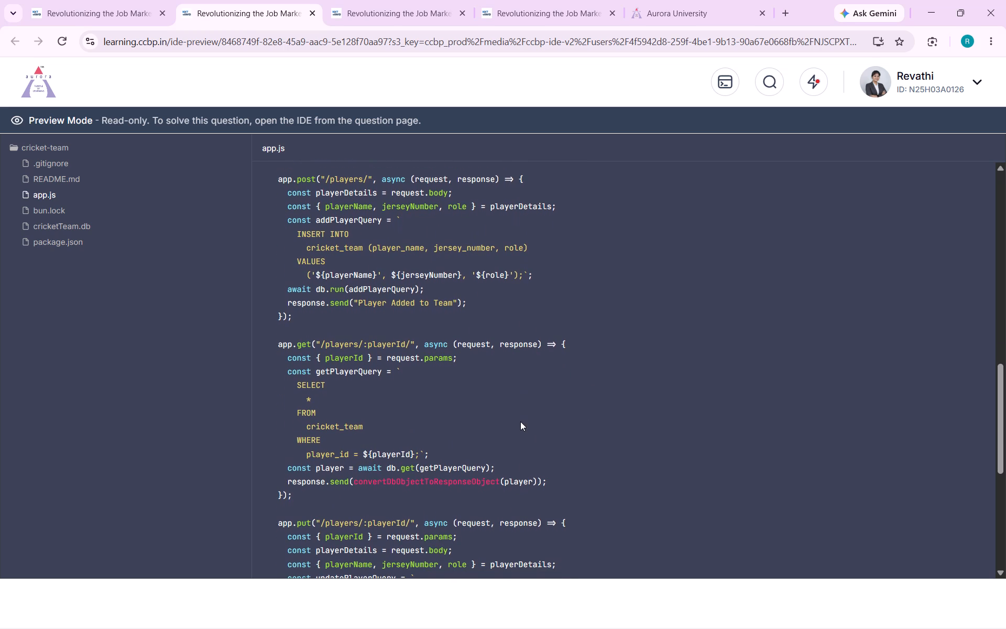
{"action": "key", "text": "shift+super+s"}
{"action": "left_click", "coordinate": [520, 421]}
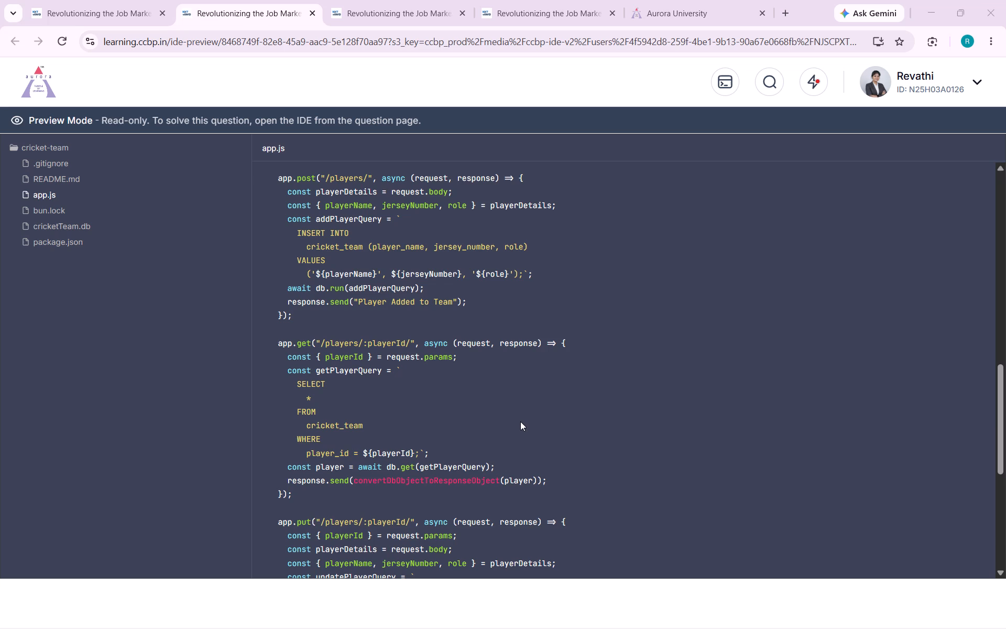
Look through the remaining Cricket Team app.js code, from the PUT and DELETE handlers to the module.exports line.
{"action": "scroll", "coordinate": [520, 421], "scroll_direction": "down", "scroll_amount": 5}
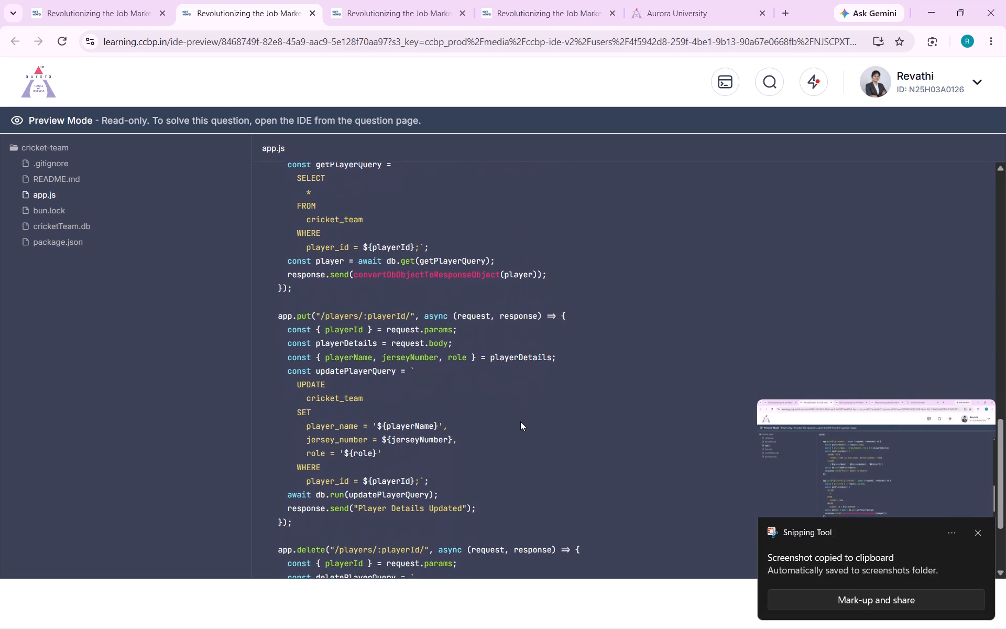
{"action": "scroll", "coordinate": [520, 421], "scroll_direction": "down", "scroll_amount": 2}
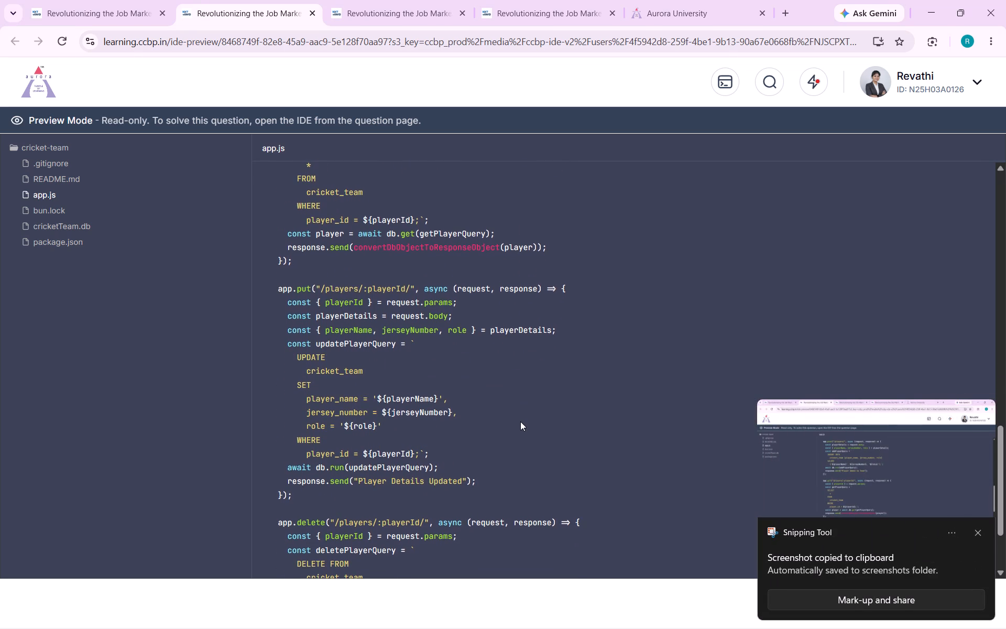
{"action": "scroll", "coordinate": [520, 421], "scroll_direction": "down", "scroll_amount": 3}
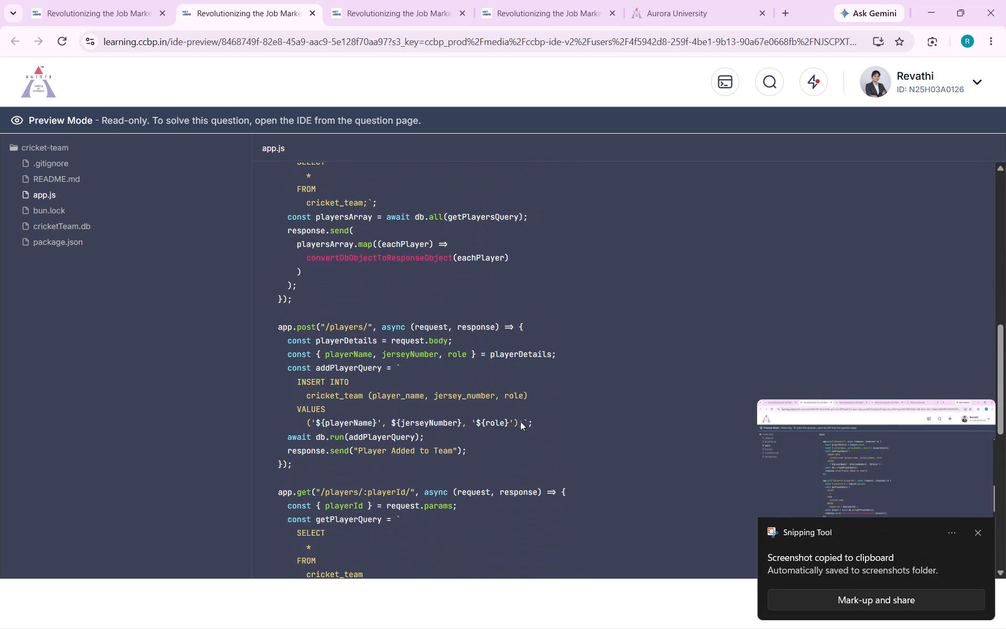
{"action": "scroll", "coordinate": [520, 421], "scroll_direction": "down", "scroll_amount": 3}
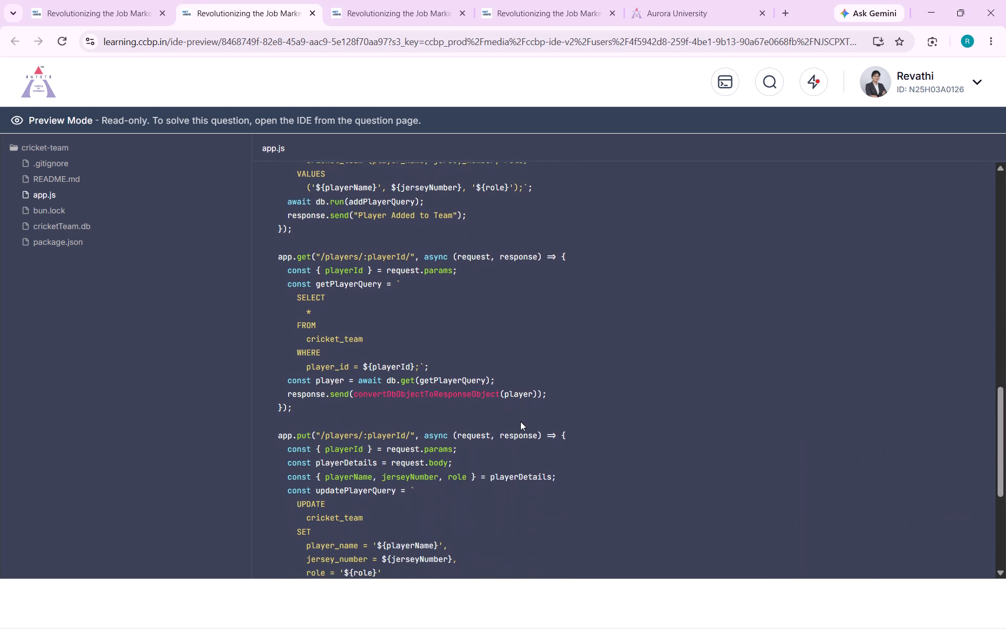
{"action": "scroll", "coordinate": [520, 421], "scroll_direction": "down", "scroll_amount": 5}
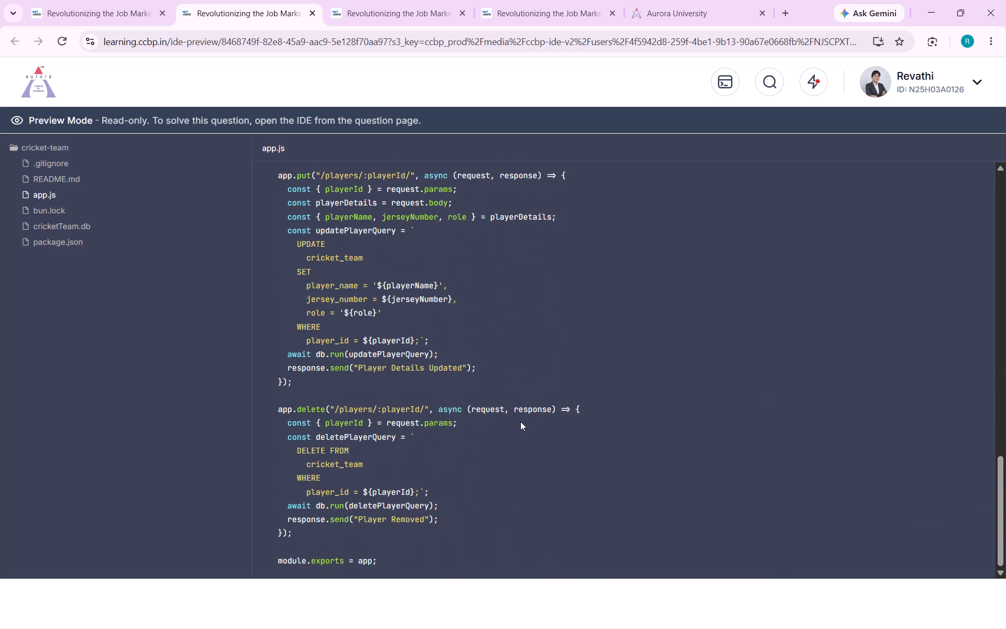
Switch to Word and paste the capture of the POST and single-player GET handlers on page 3 of the report.
{"action": "key", "text": "alt+Tab"}
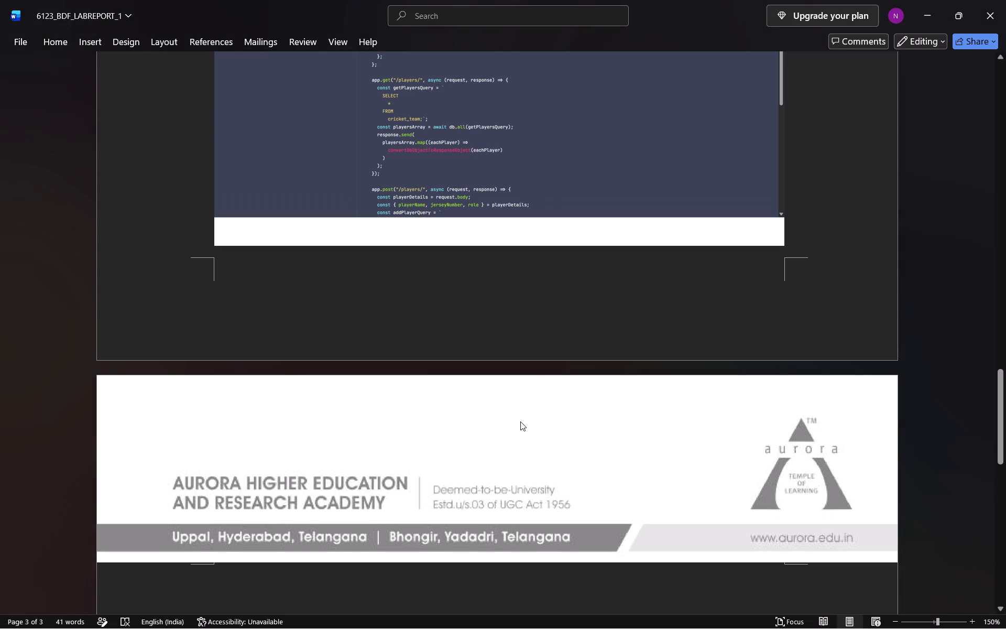
{"action": "scroll", "coordinate": [520, 421], "scroll_direction": "down", "scroll_amount": 1}
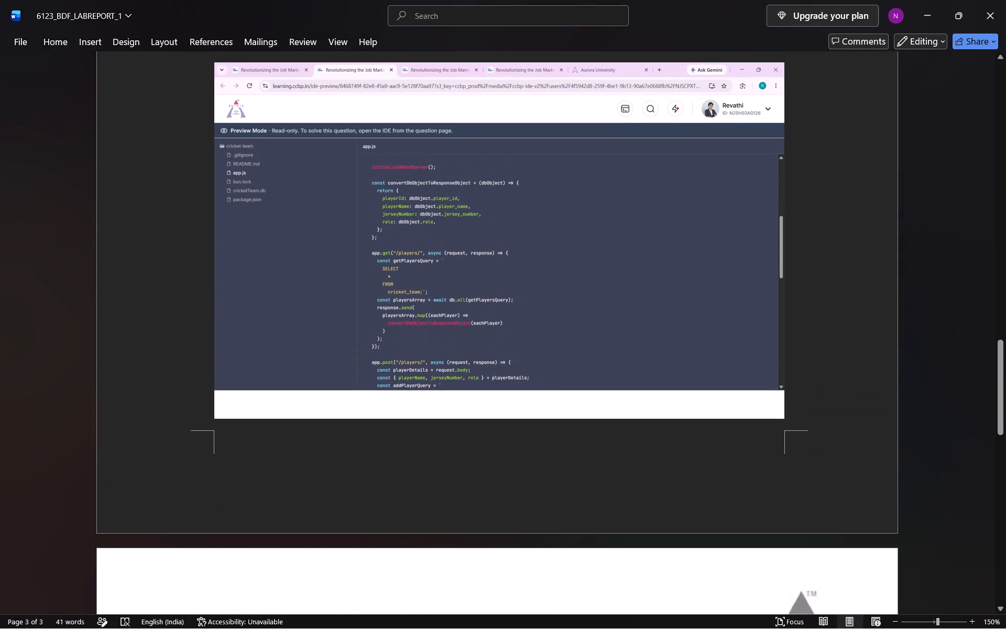
{"action": "scroll", "coordinate": [520, 421], "scroll_direction": "down", "scroll_amount": 2}
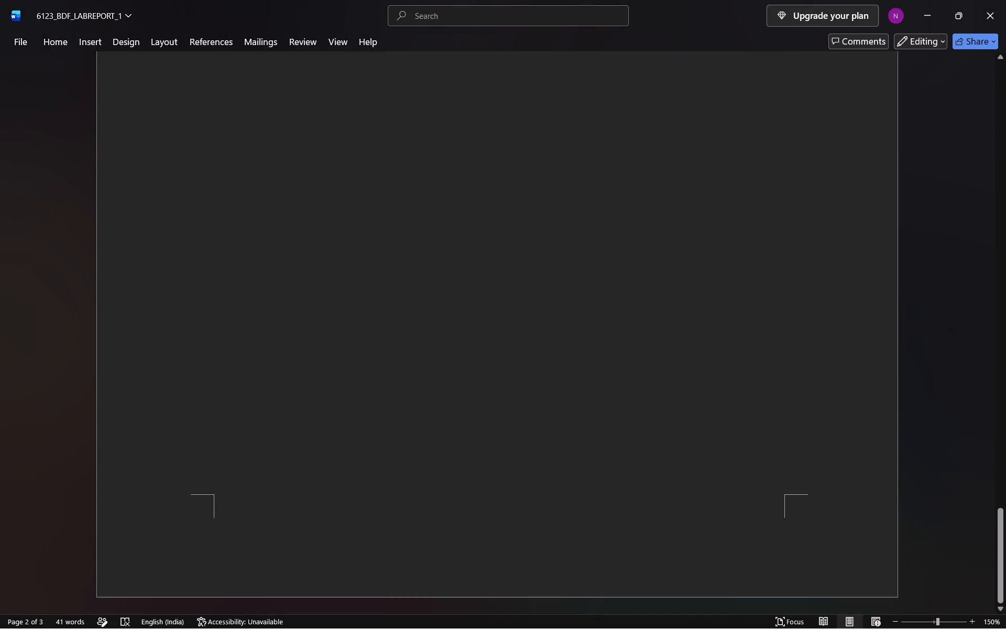
{"action": "left_click", "coordinate": [453, 306]}
{"action": "key", "text": "ctrl+v"}
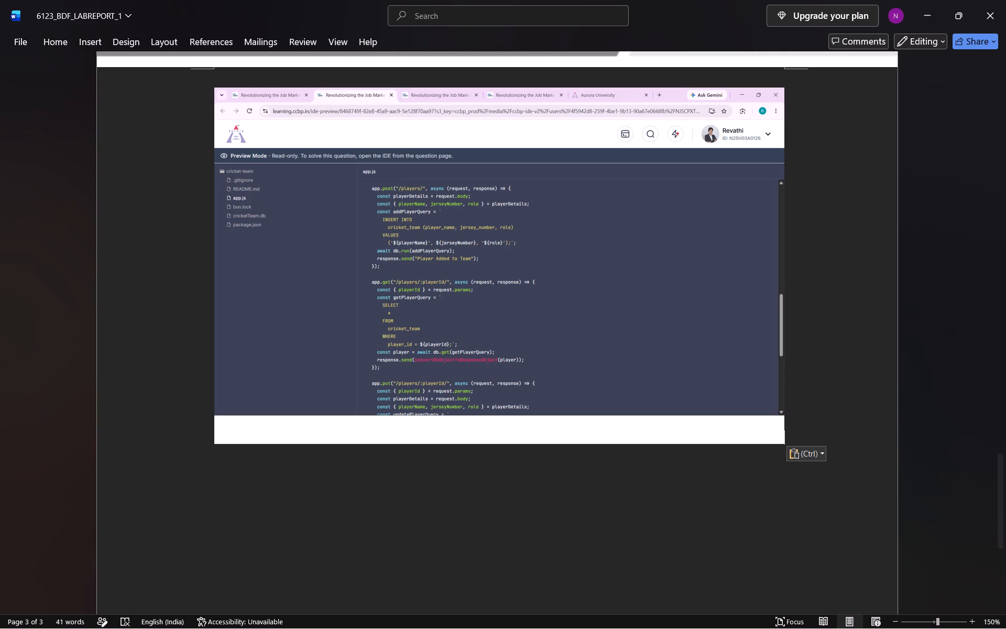
Compare the Cricket Team app.js handlers in Chrome with the last capture pasted in Word to find where the next capture should start.
{"action": "key", "text": "alt+Tab"}
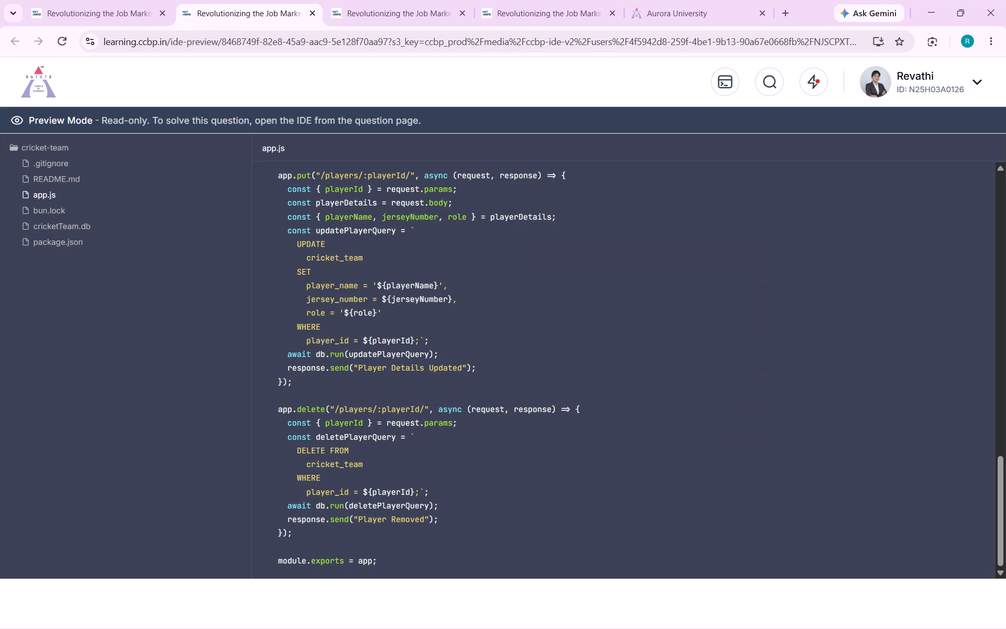
{"action": "scroll", "coordinate": [454, 365], "scroll_direction": "up", "scroll_amount": 3}
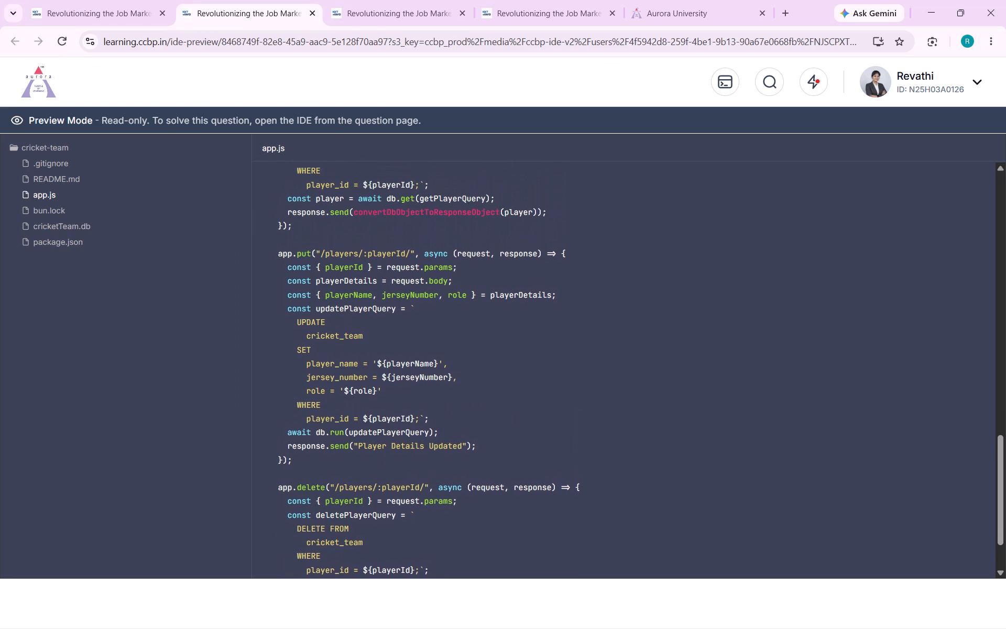
{"action": "scroll", "coordinate": [454, 365], "scroll_direction": "up", "scroll_amount": 5}
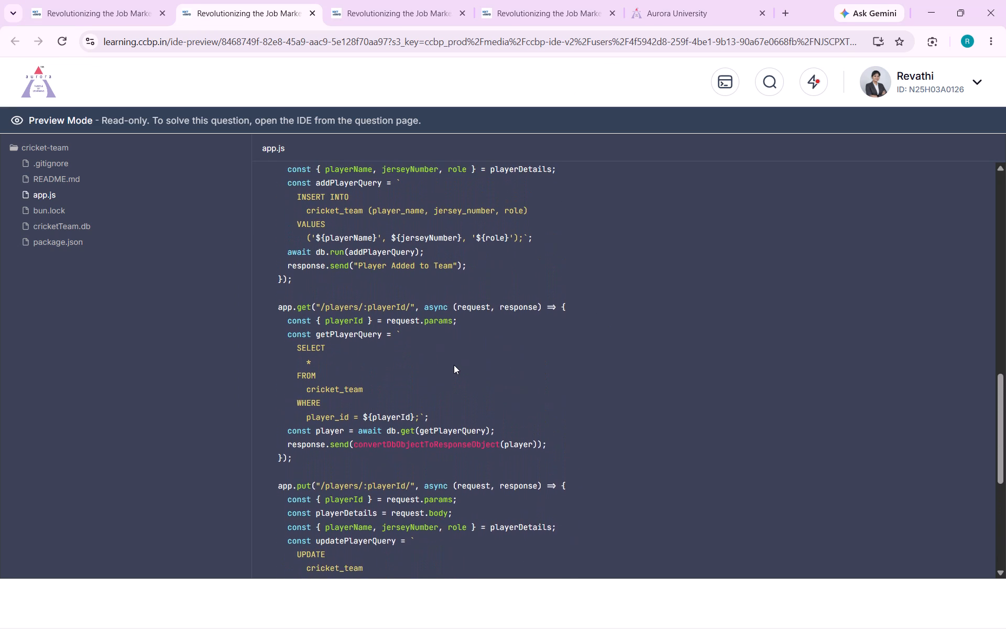
{"action": "scroll", "coordinate": [454, 365], "scroll_direction": "up", "scroll_amount": 5}
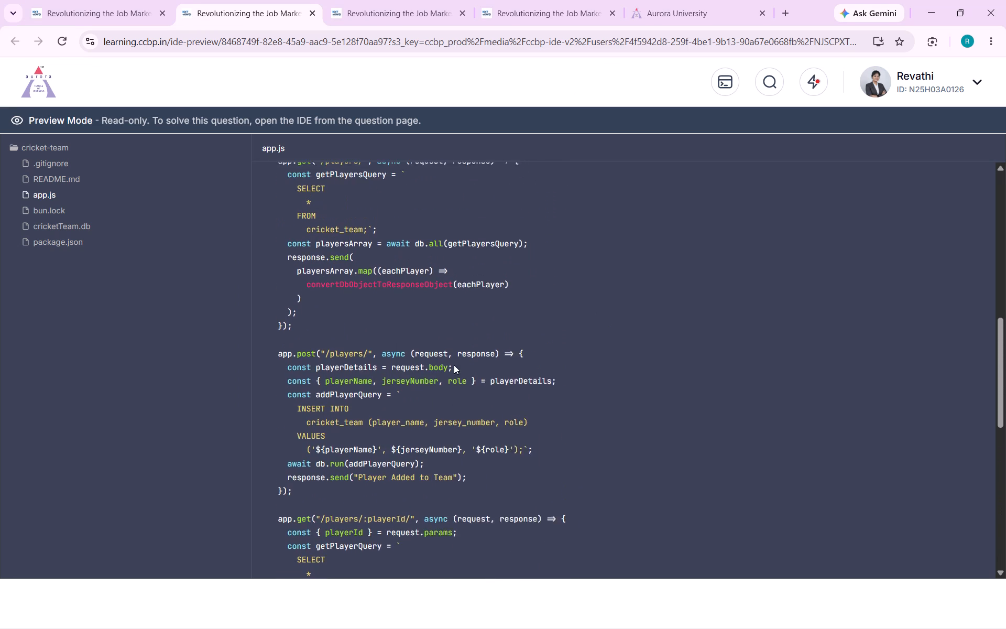
{"action": "scroll", "coordinate": [454, 365], "scroll_direction": "up", "scroll_amount": 2}
{"action": "scroll", "coordinate": [454, 365], "scroll_direction": "down", "scroll_amount": 3}
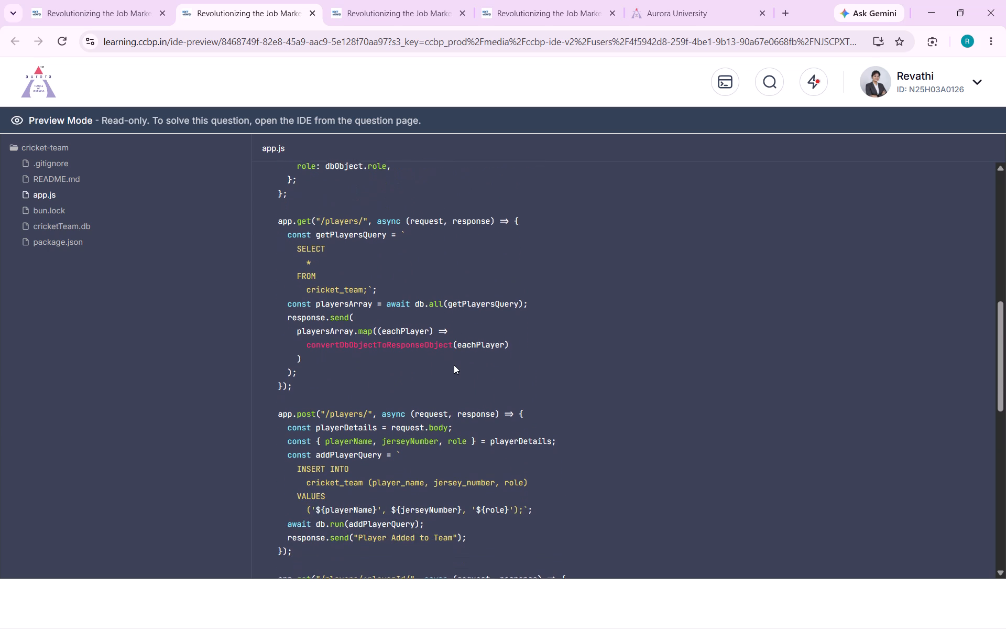
{"action": "key", "text": "alt+Tab"}
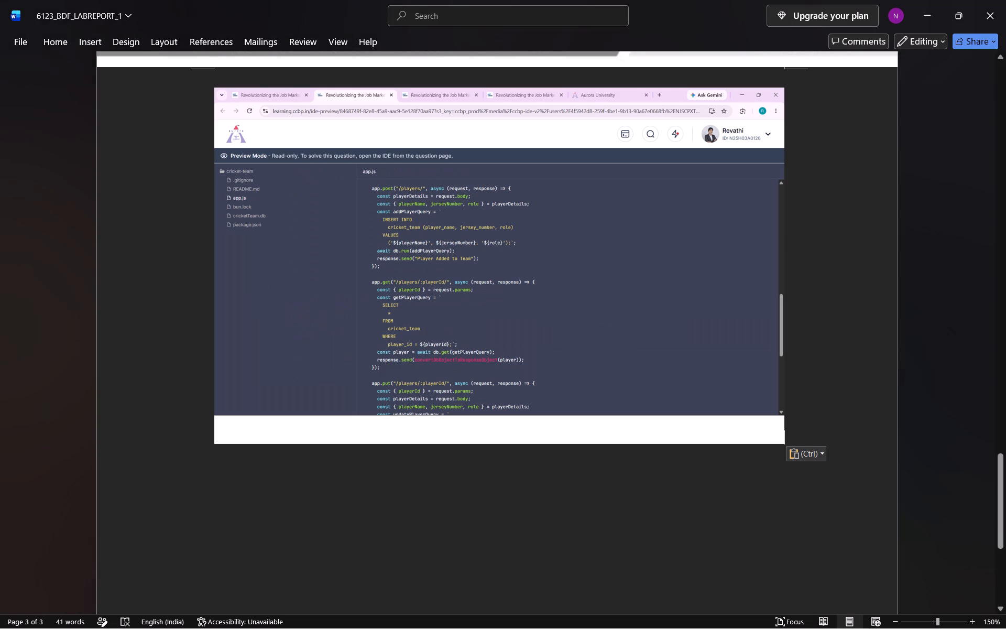
{"action": "key", "text": "alt+Tab"}
{"action": "scroll", "coordinate": [454, 399], "scroll_direction": "down", "scroll_amount": 1}
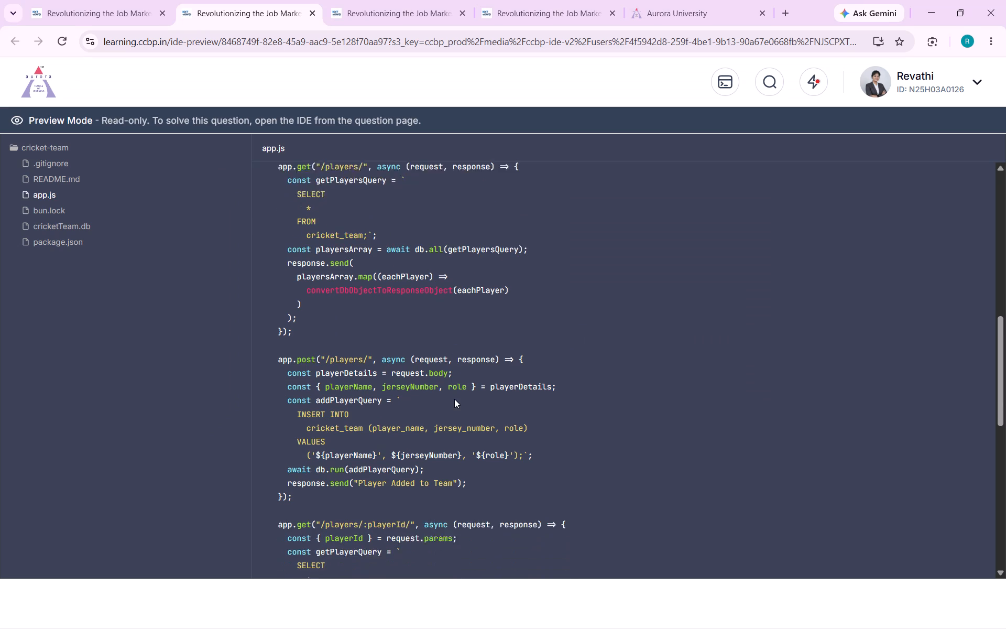
{"action": "scroll", "coordinate": [454, 399], "scroll_direction": "down", "scroll_amount": 1}
{"action": "key", "text": "alt+Tab"}
{"action": "key", "text": "alt+Tab"}
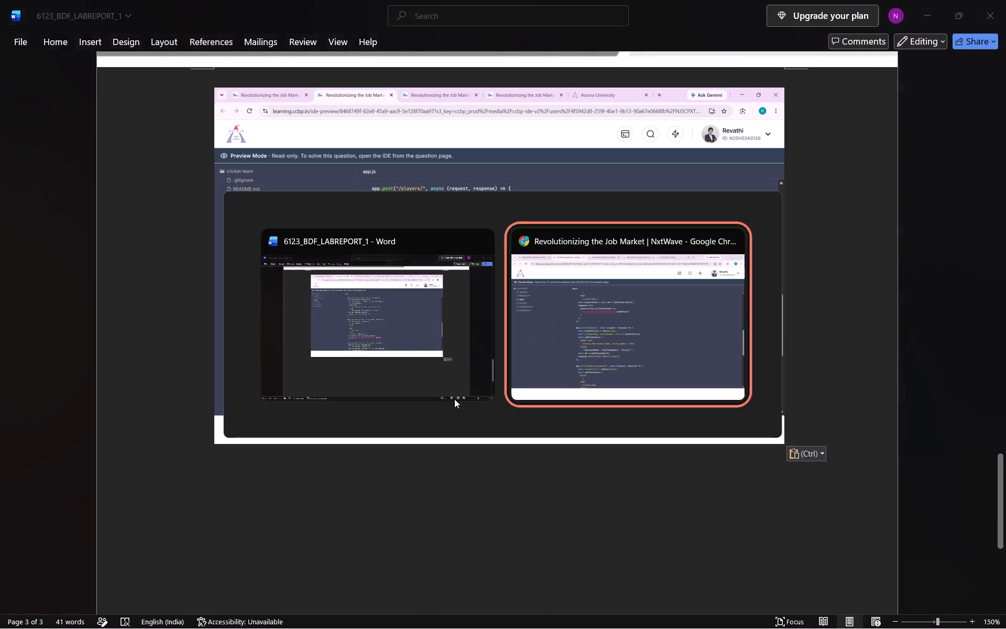
{"action": "scroll", "coordinate": [464, 414], "scroll_direction": "down", "scroll_amount": 2}
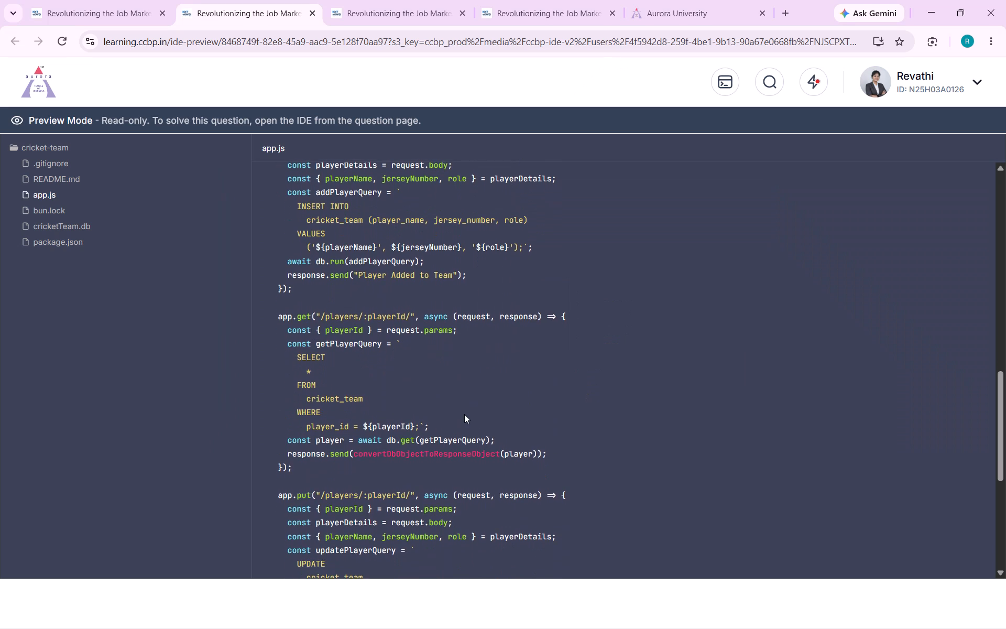
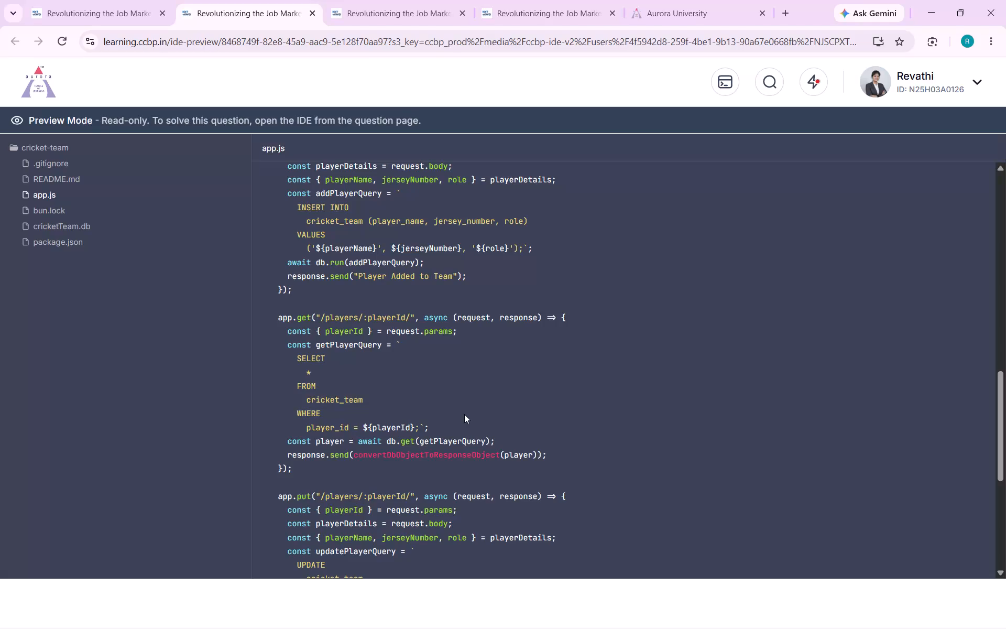
Capture the Cricket Team app.js POST and single-player GET handlers again and paste the capture into Word below the last one on page 3.
{"action": "scroll", "coordinate": [464, 414], "scroll_direction": "down", "scroll_amount": 1}
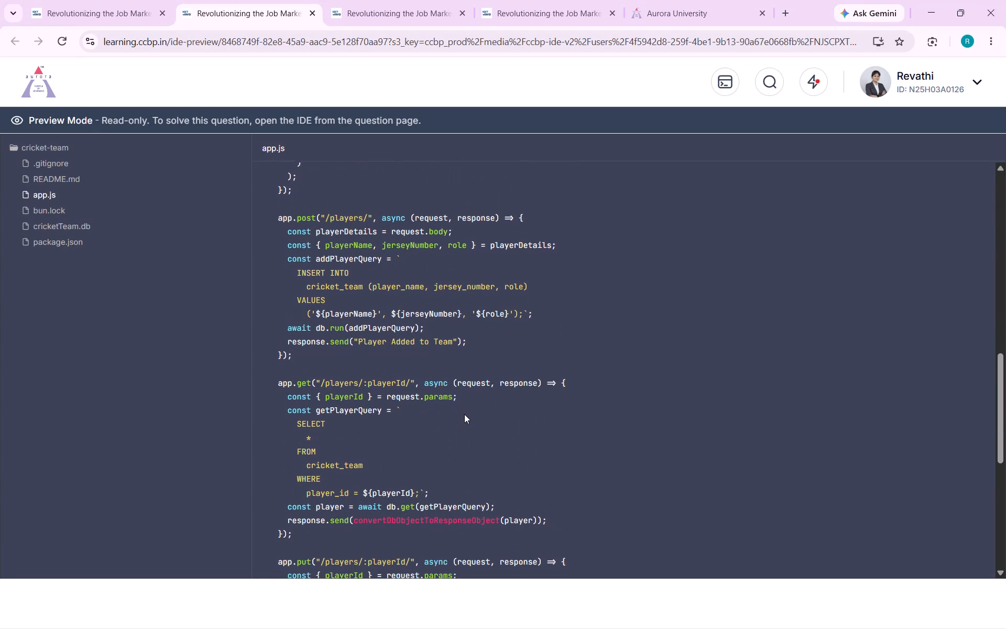
{"action": "scroll", "coordinate": [464, 414], "scroll_direction": "down", "scroll_amount": 2}
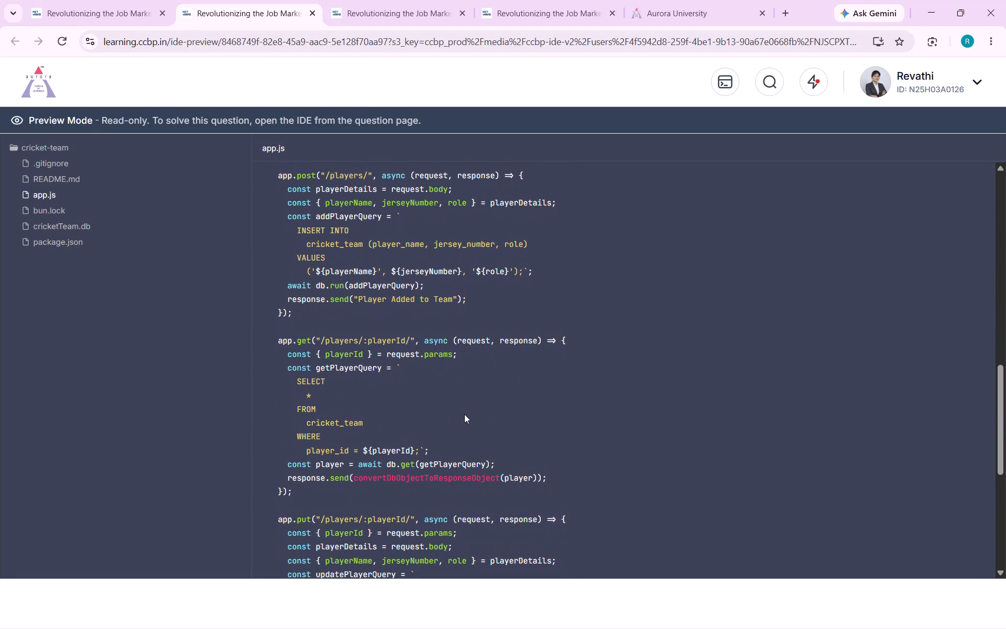
{"action": "key", "text": "shift+super+s"}
{"action": "left_click", "coordinate": [464, 414]}
{"action": "key", "text": "alt+Tab"}
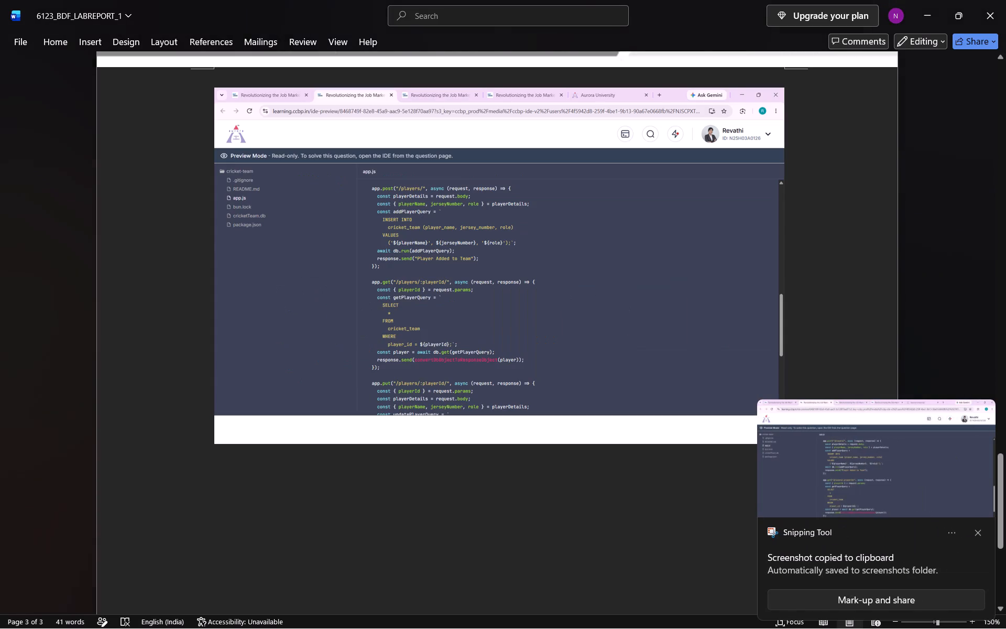
{"action": "key", "text": "ctrl+v"}
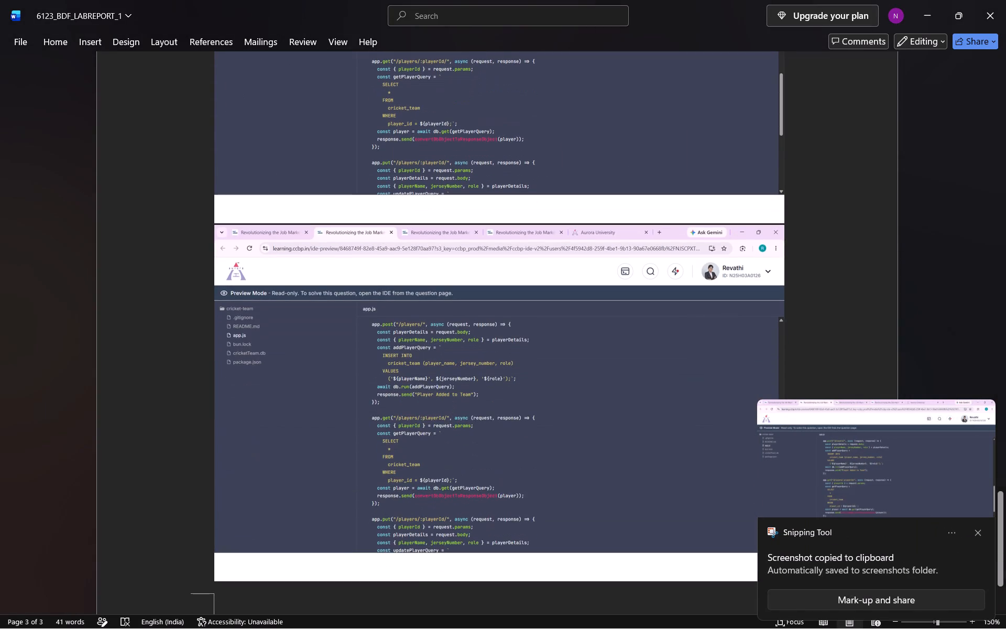
{"action": "key", "text": "Return"}
Capture the Chrome window showing the app.js PUT and DELETE handlers through module.exports, and paste it on page 4 of the Word report.
{"action": "key", "text": "alt+Tab"}
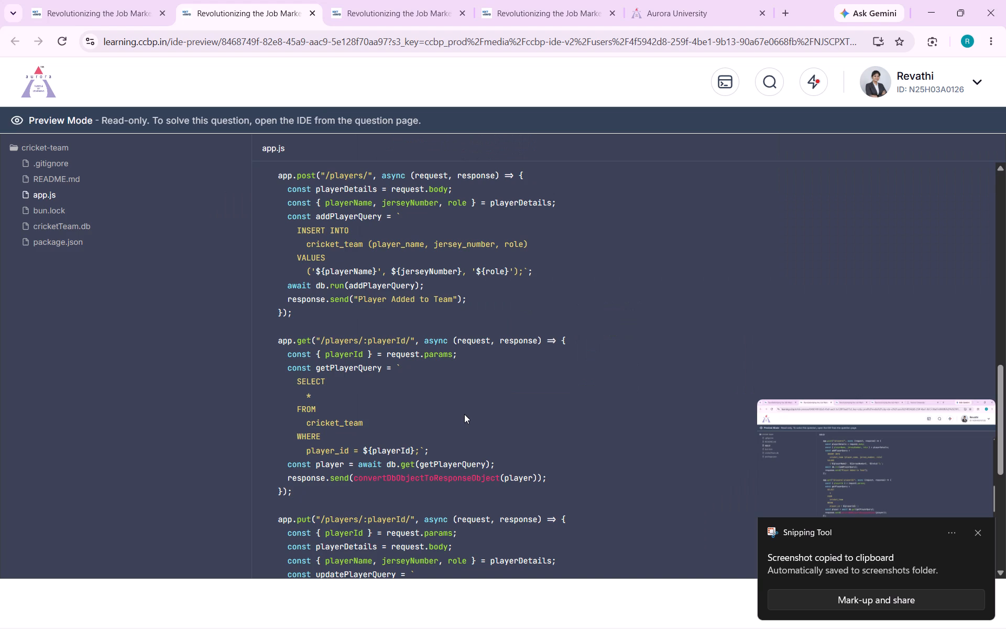
{"action": "scroll", "coordinate": [477, 450], "scroll_direction": "down", "scroll_amount": 4}
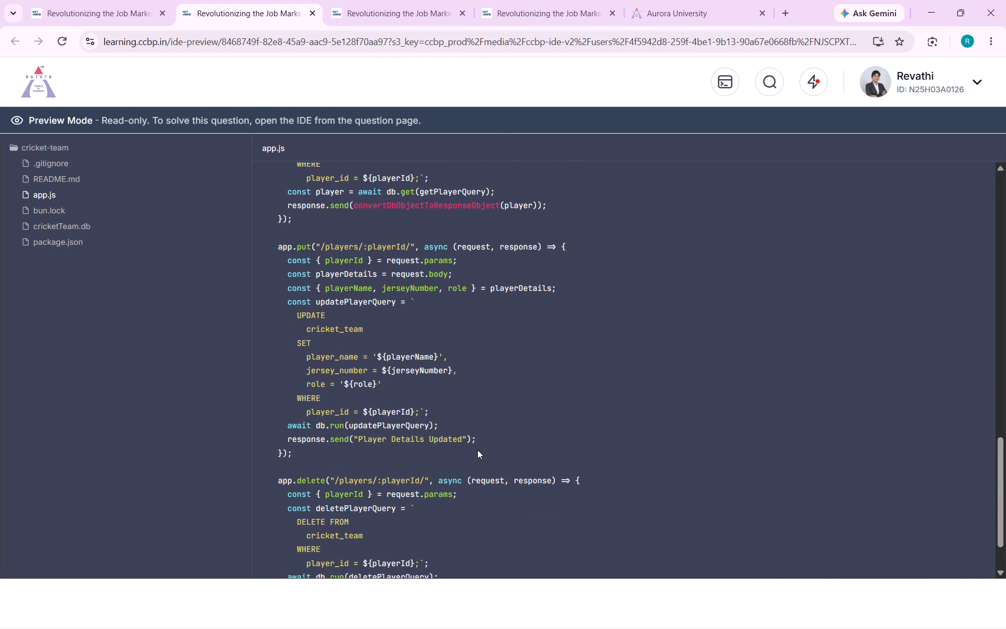
{"action": "scroll", "coordinate": [477, 450], "scroll_direction": "down", "scroll_amount": 4}
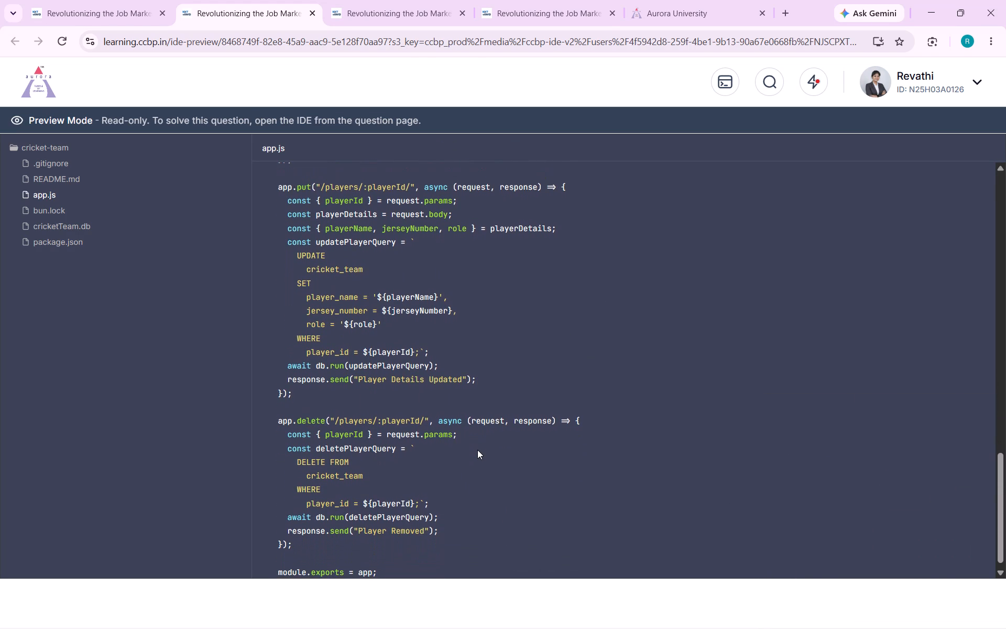
{"action": "key", "text": "shift+super+s"}
{"action": "left_click", "coordinate": [477, 450]}
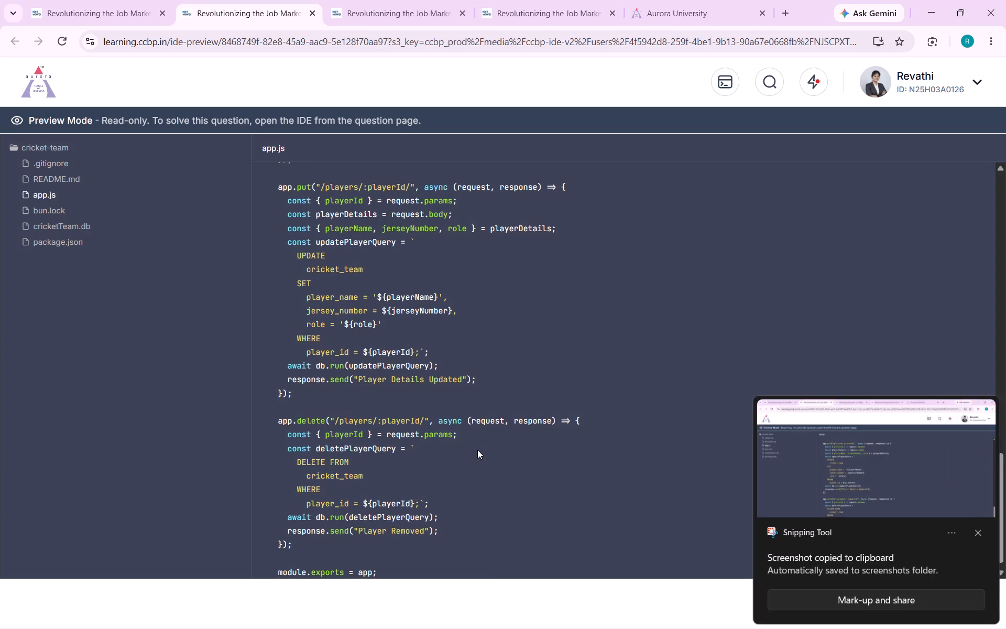
{"action": "key", "text": "alt+Tab"}
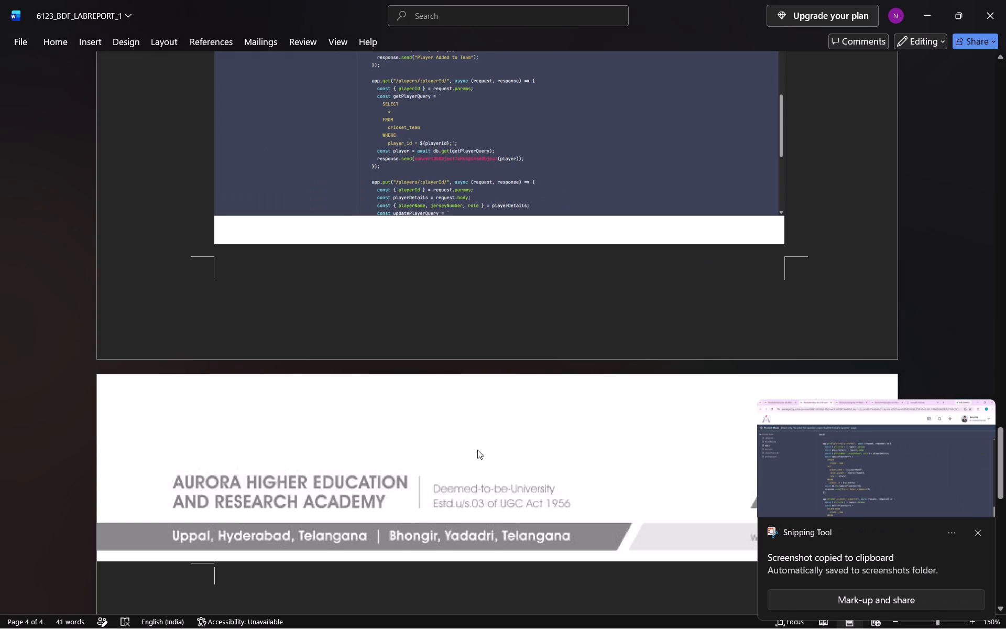
{"action": "key", "text": "Return"}
{"action": "key", "text": "ctrl+v"}
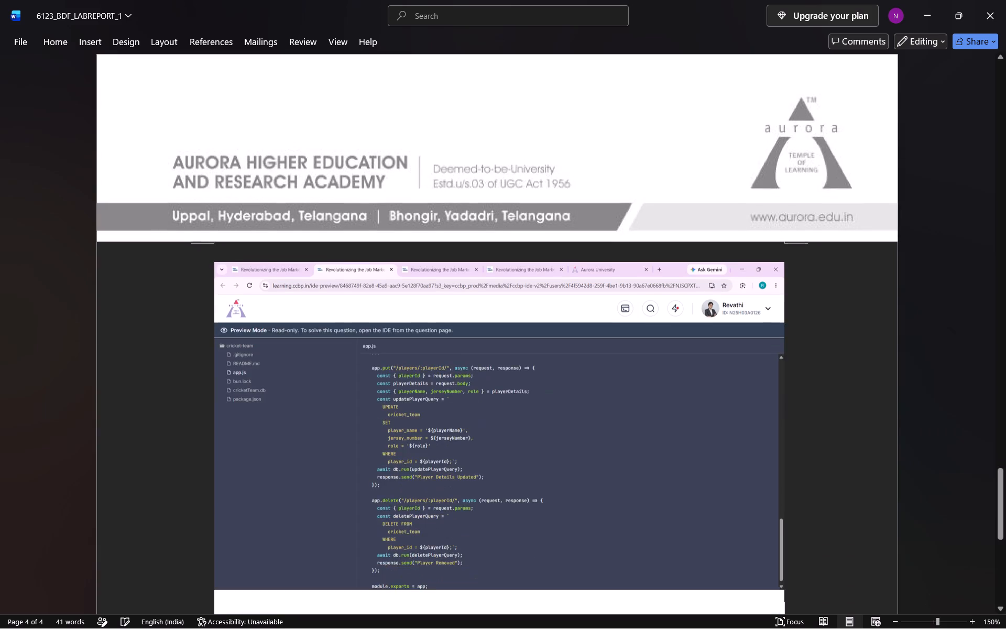
{"action": "key", "text": "Return"}
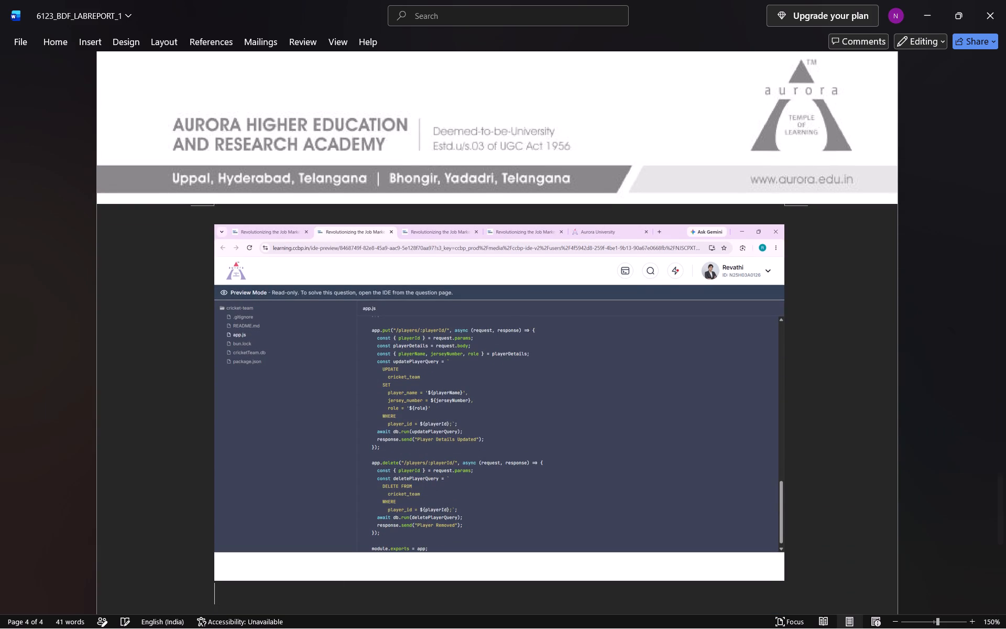
Switch to Chrome, send the IDE tab asking about another active session to Home, and close that tab.
{"action": "key", "text": "alt+Tab"}
{"action": "scroll", "coordinate": [477, 450], "scroll_direction": "down", "scroll_amount": 8}
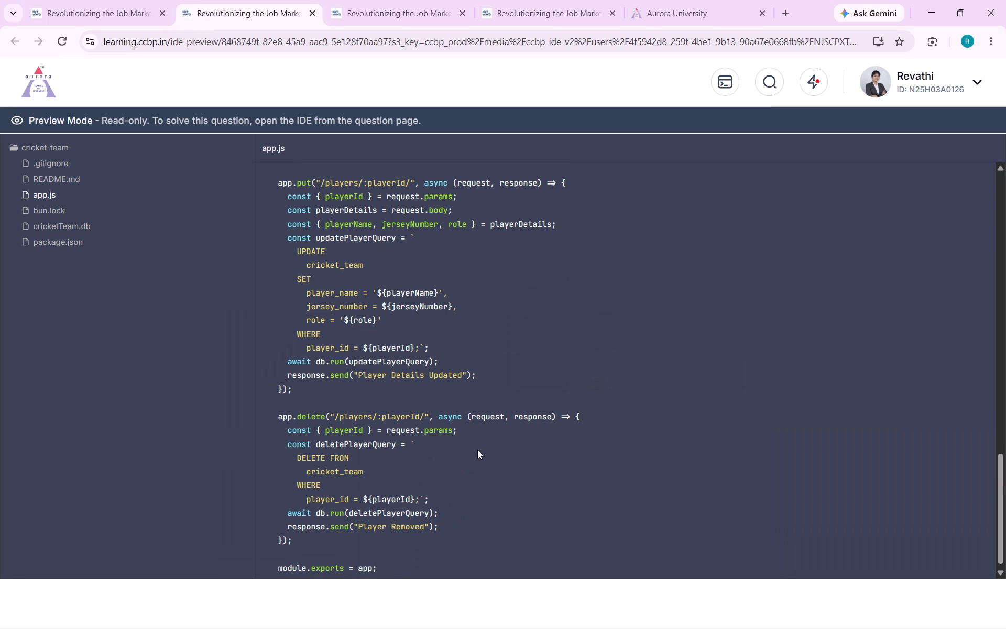
{"action": "scroll", "coordinate": [477, 450], "scroll_direction": "down", "scroll_amount": 3}
{"action": "left_click", "coordinate": [379, 13]}
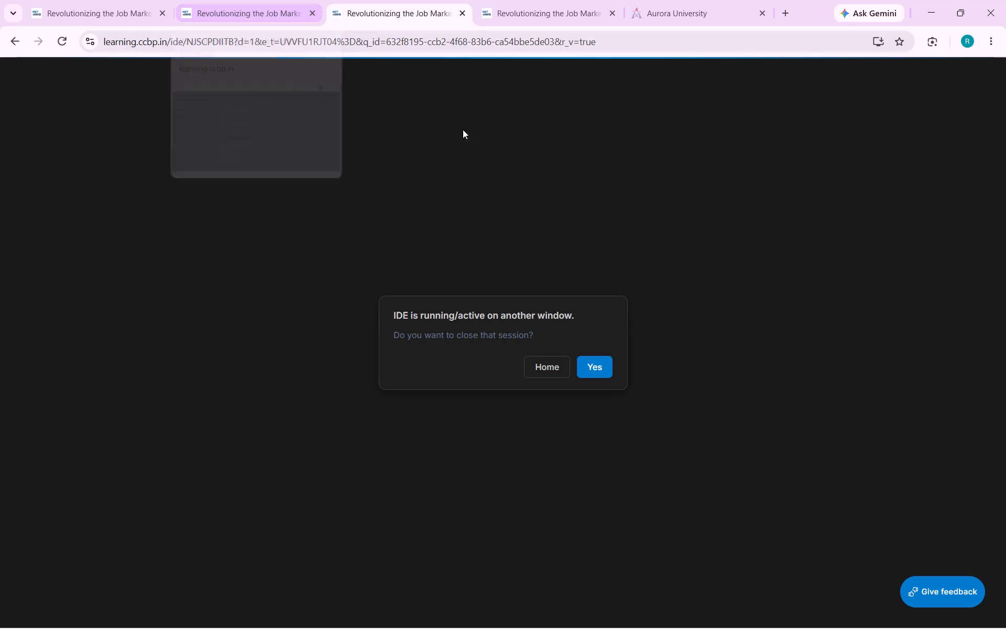
{"action": "left_click", "coordinate": [554, 365]}
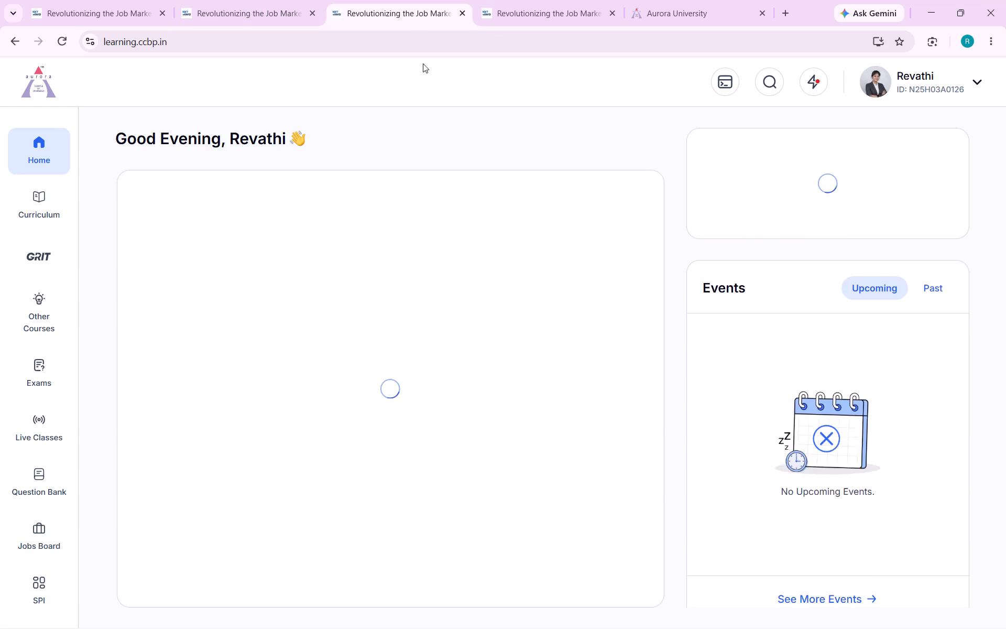
{"action": "left_click", "coordinate": [460, 12]}
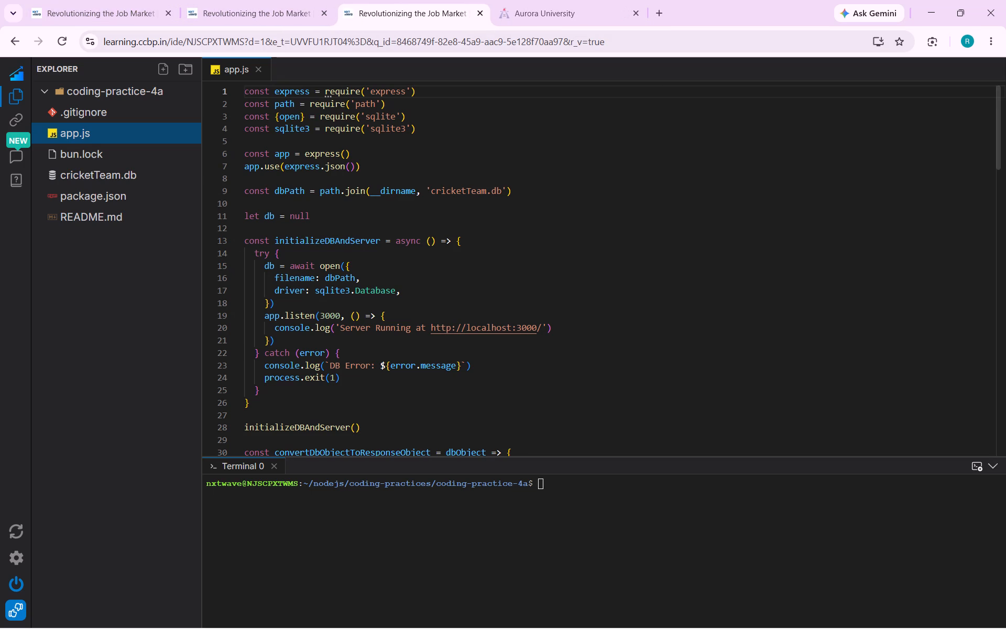
{"action": "scroll", "coordinate": [490, 348], "scroll_direction": "up", "scroll_amount": 8}
{"action": "scroll", "coordinate": [503, 382], "scroll_direction": "down", "scroll_amount": 9}
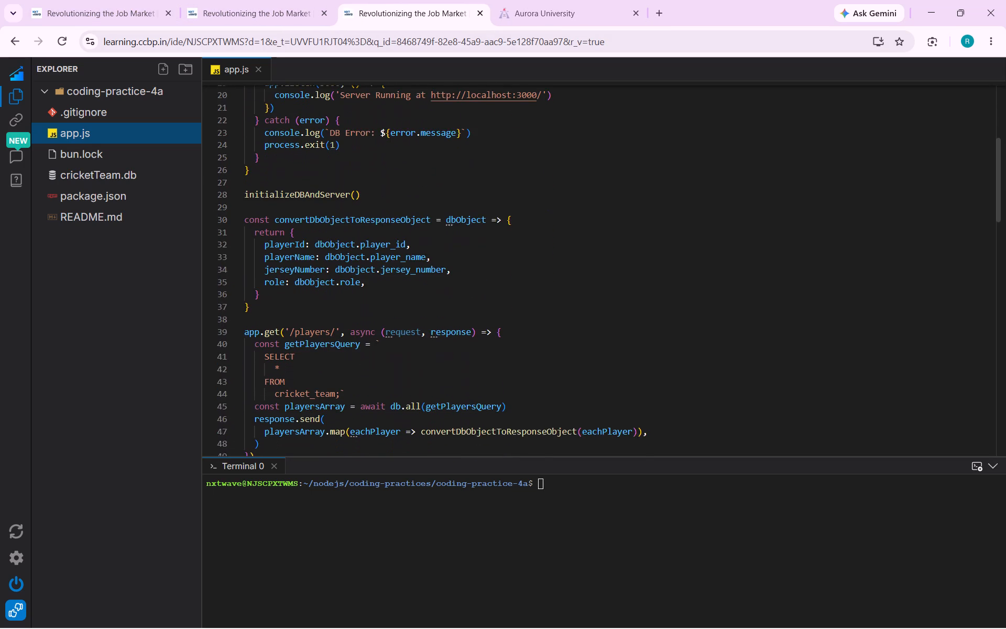
{"action": "scroll", "coordinate": [503, 382], "scroll_direction": "down", "scroll_amount": 3}
{"action": "left_click", "coordinate": [549, 489]}
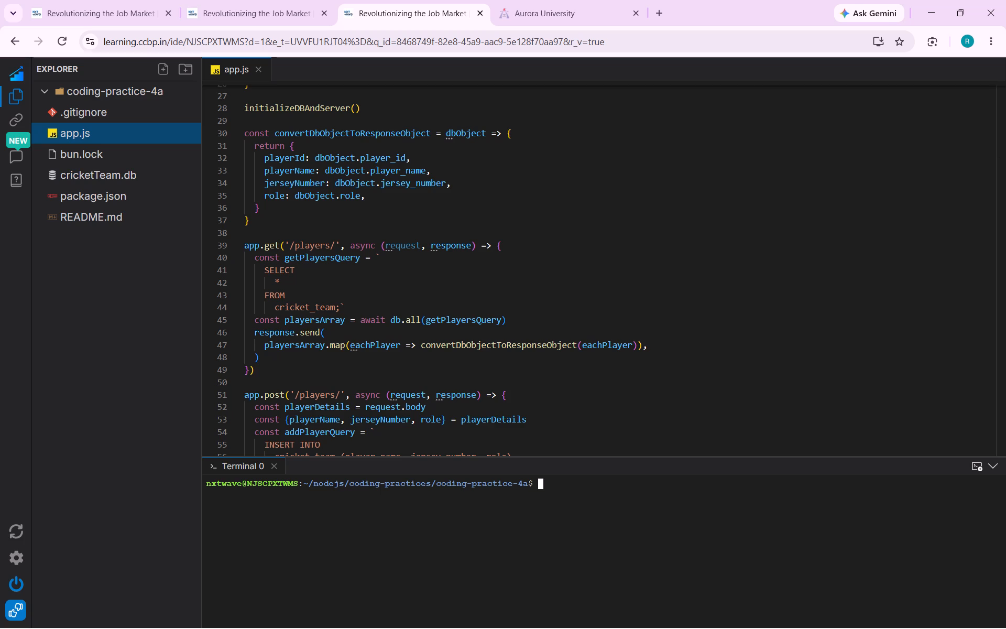
{"action": "type", "text": "NODE"}
{"action": "key", "text": "space"}
{"action": "key", "text": "BackSpace"}
{"action": "key", "text": "BackSpace"}
{"action": "key", "text": "BackSpace"}
{"action": "key", "text": "BackSpace"}
{"action": "key", "text": "BackSpace"}
{"action": "key", "text": "BackSpace"}
{"action": "key", "text": "BackSpace"}
{"action": "key", "text": "BackSpace"}
{"action": "key", "text": "BackSpace"}
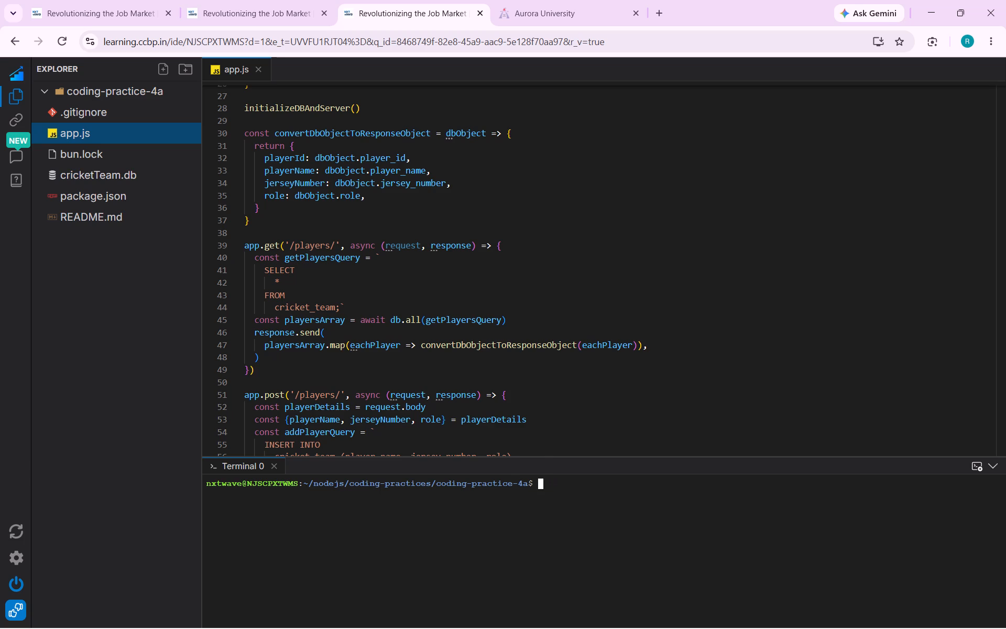
{"action": "type", "text": "node"}
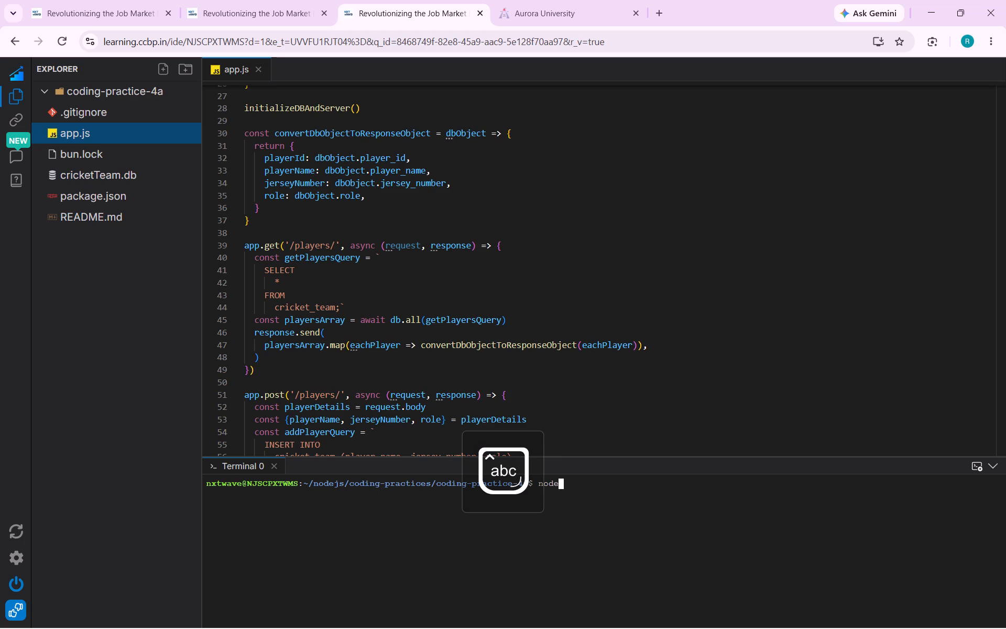
{"action": "key", "text": "space"}
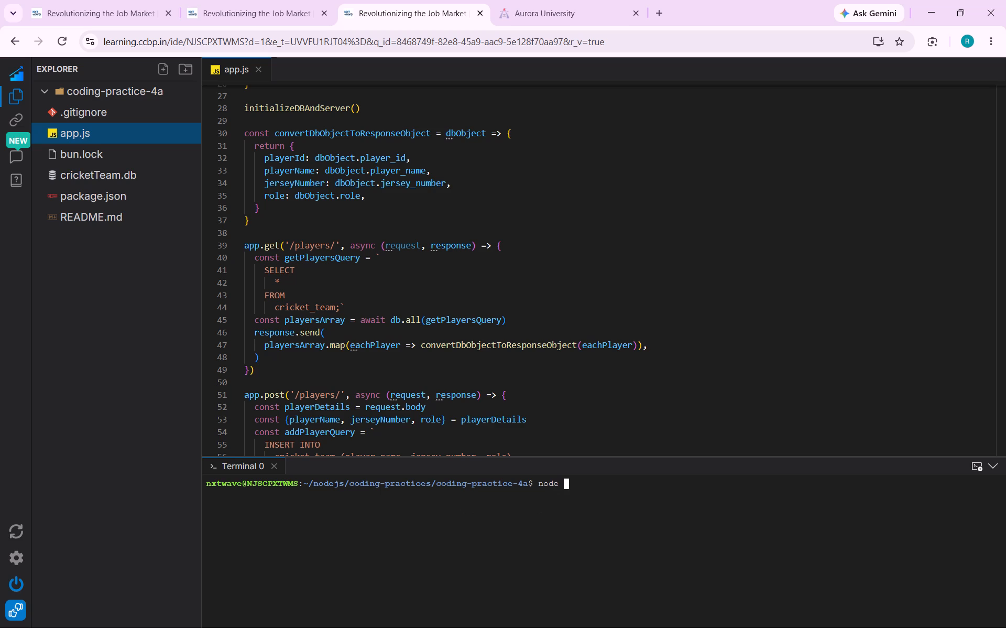
{"action": "type", "text": "app"}
{"action": "key", "text": "shift+super+F23"}
{"action": "key", "text": "period"}
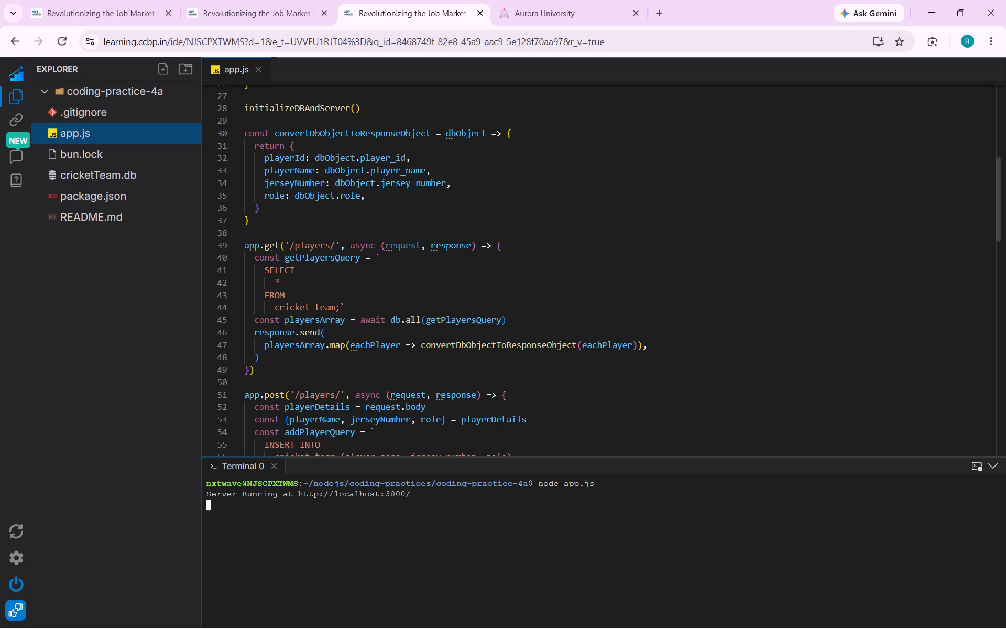
Open the coding-practice-4a domain server URL in a new browser tab.
{"action": "left_click", "coordinate": [13, 117]}
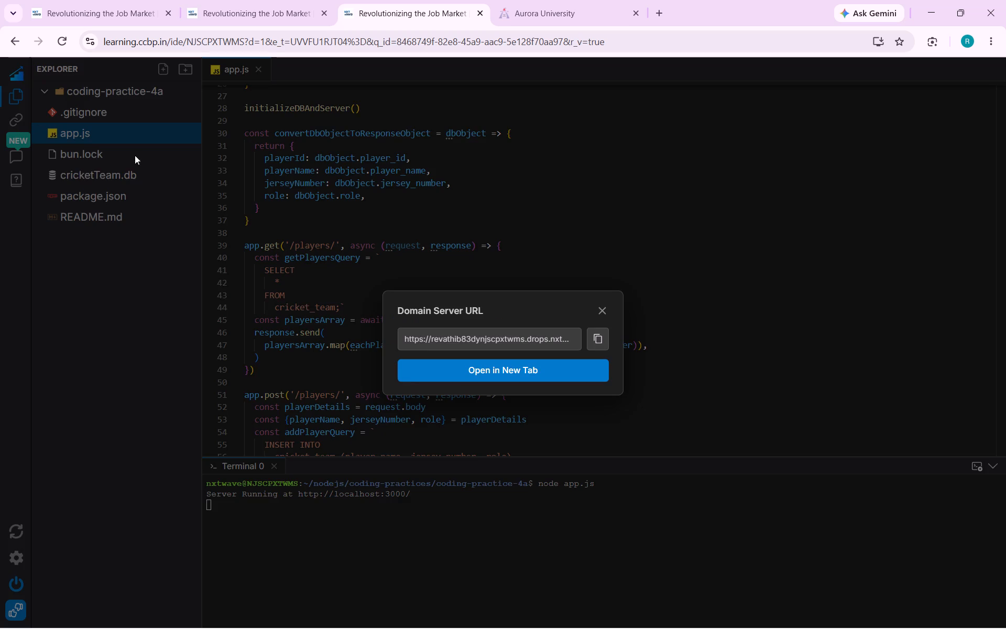
{"action": "left_click", "coordinate": [457, 377]}
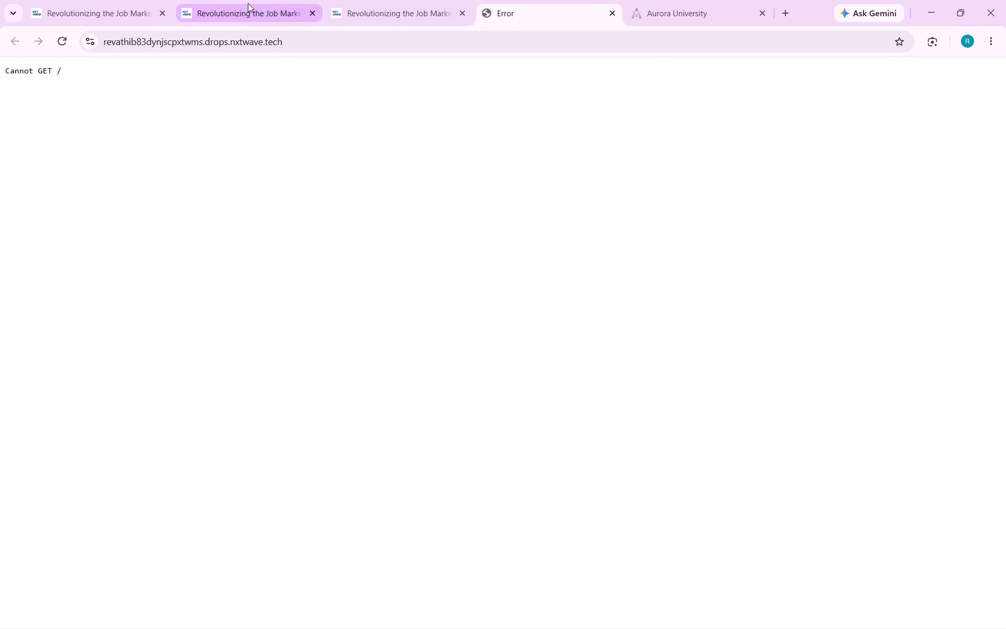
Return to the read-only Cricket Team app.js preview and look through it from the start for the handlers' route paths.
{"action": "left_click", "coordinate": [234, 3]}
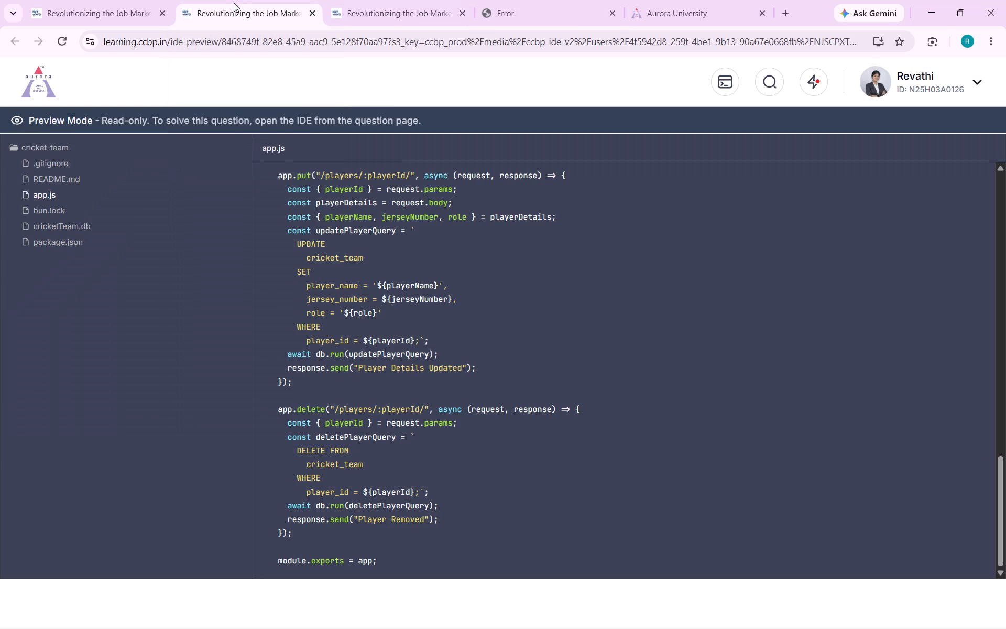
{"action": "scroll", "coordinate": [457, 289], "scroll_direction": "up", "scroll_amount": 19}
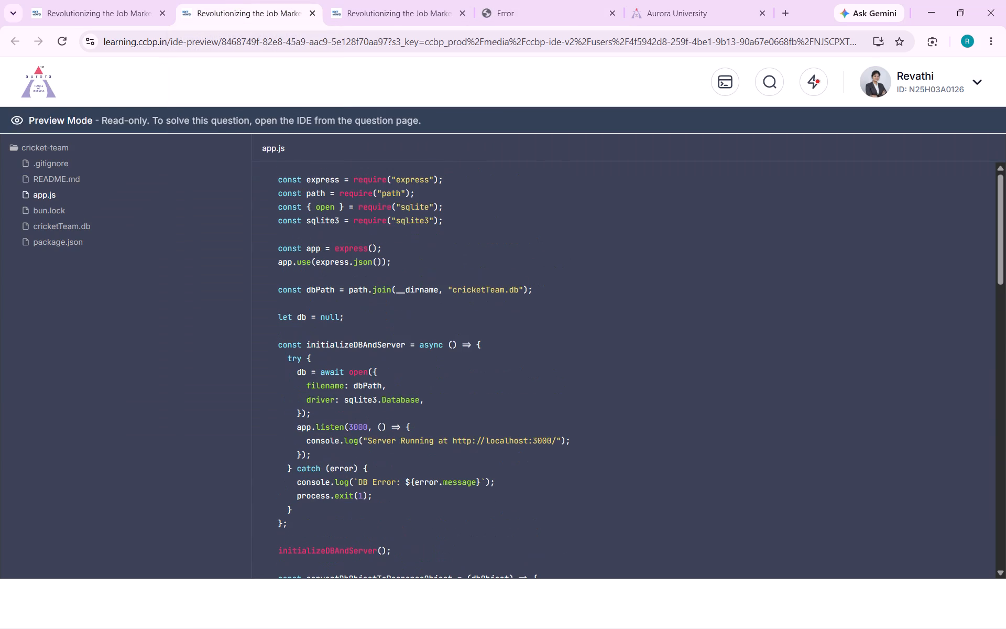
{"action": "scroll", "coordinate": [479, 330], "scroll_direction": "down", "scroll_amount": 1}
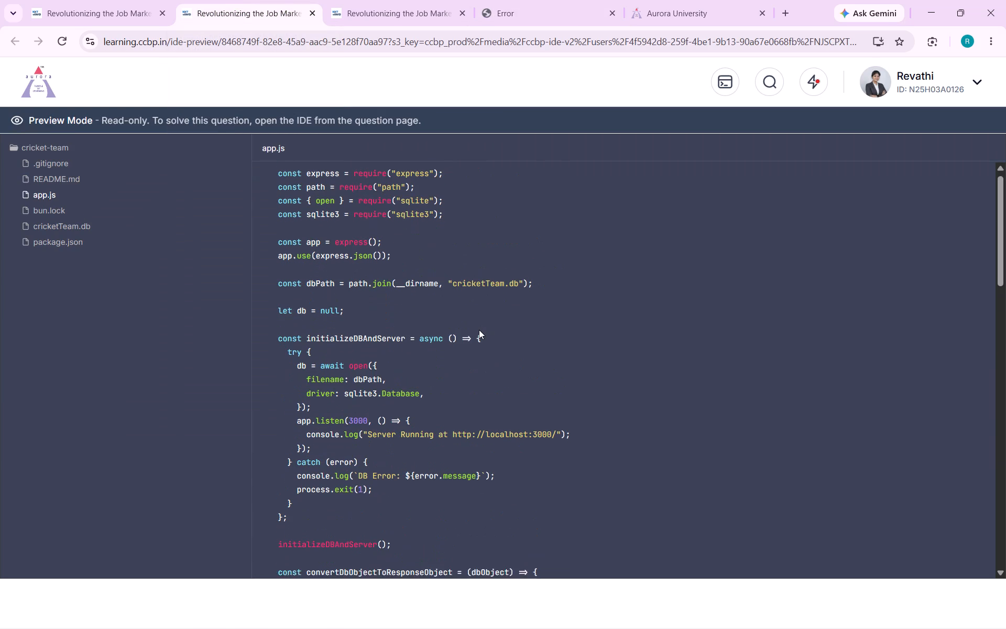
{"action": "scroll", "coordinate": [479, 330], "scroll_direction": "down", "scroll_amount": 7}
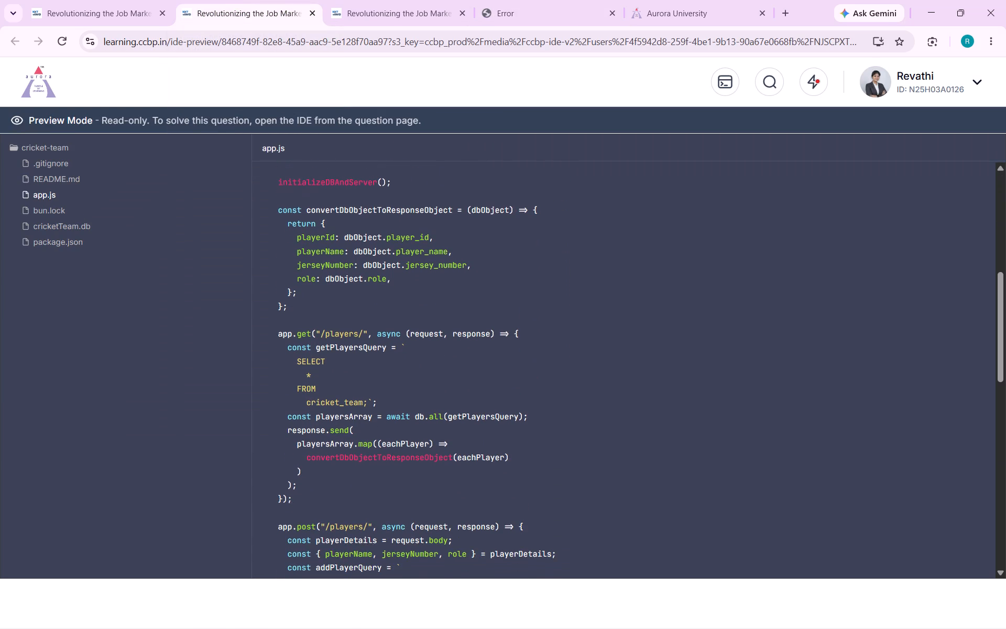
Close the browser tab holding the Cricket Team online IDE.
{"action": "left_click", "coordinate": [465, 10]}
Go back from the Cricket Team question to the Coding Practice list and open the read-only code preview of the movies-database question.
{"action": "left_click", "coordinate": [129, 0]}
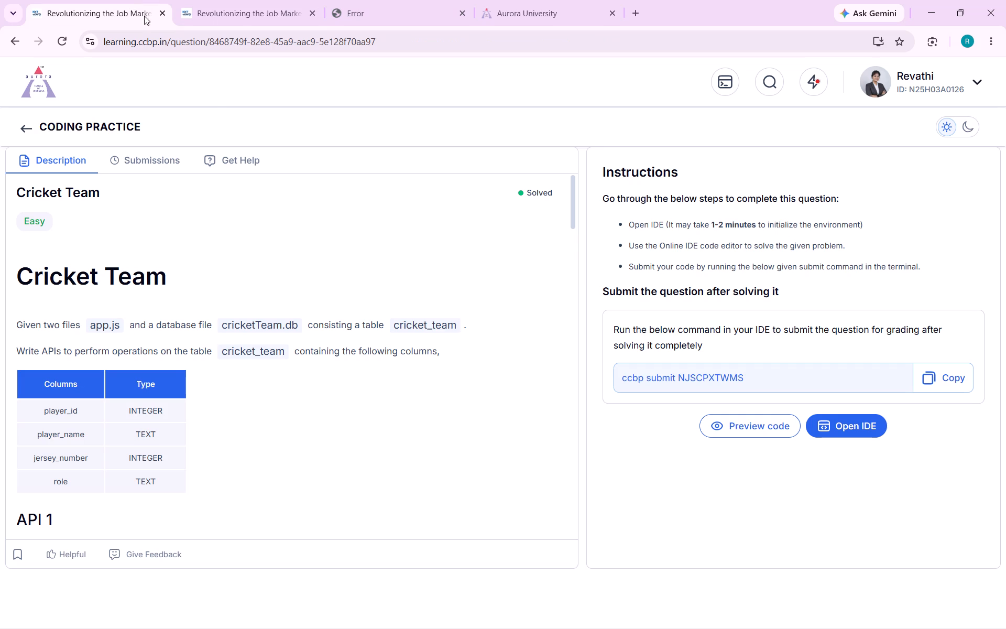
{"action": "left_click", "coordinate": [25, 129]}
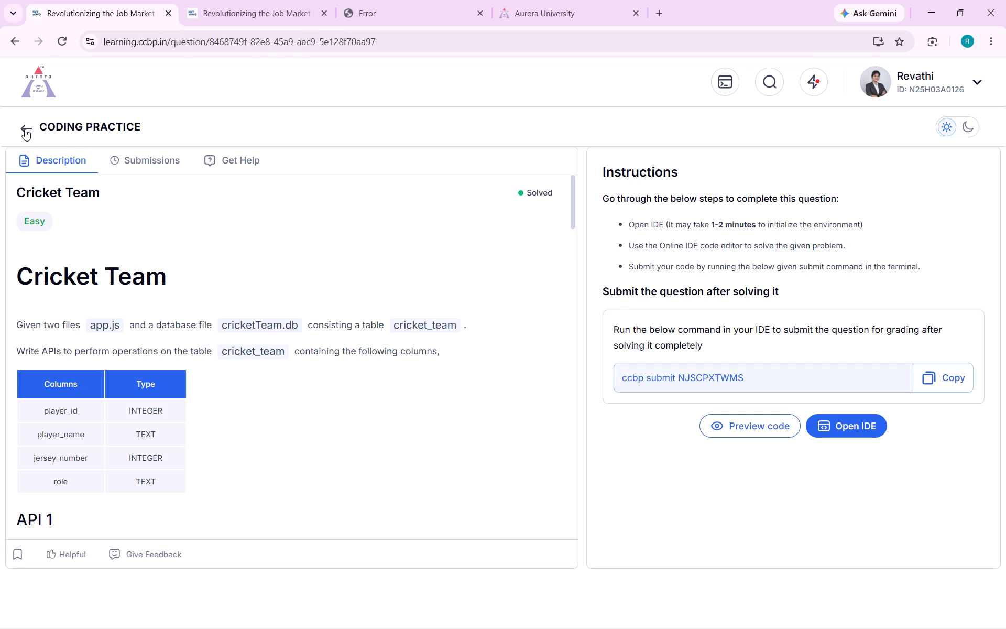
{"action": "left_click", "coordinate": [408, 301]}
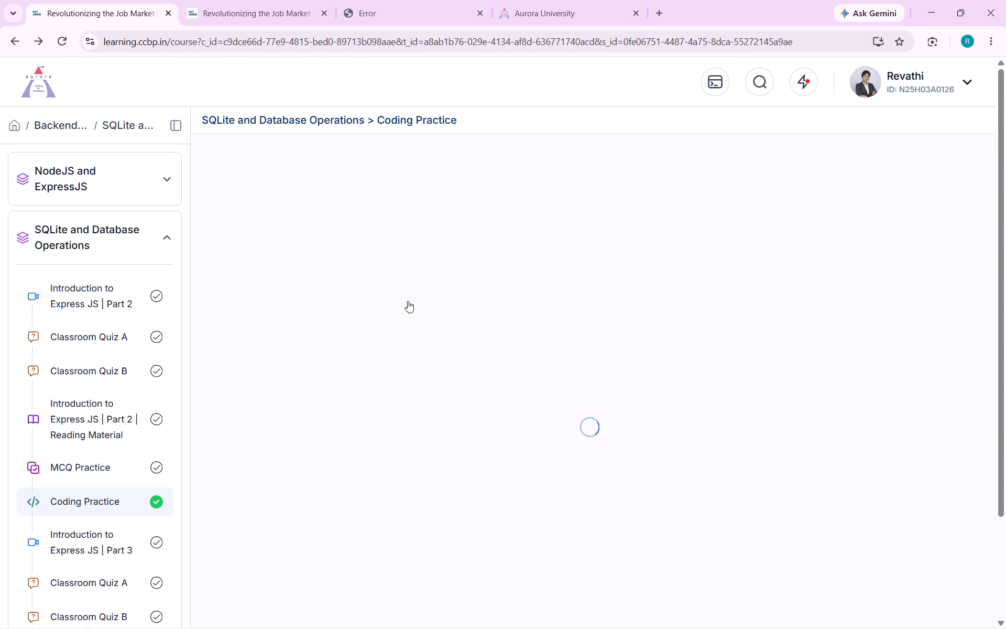
{"action": "left_click", "coordinate": [741, 432]}
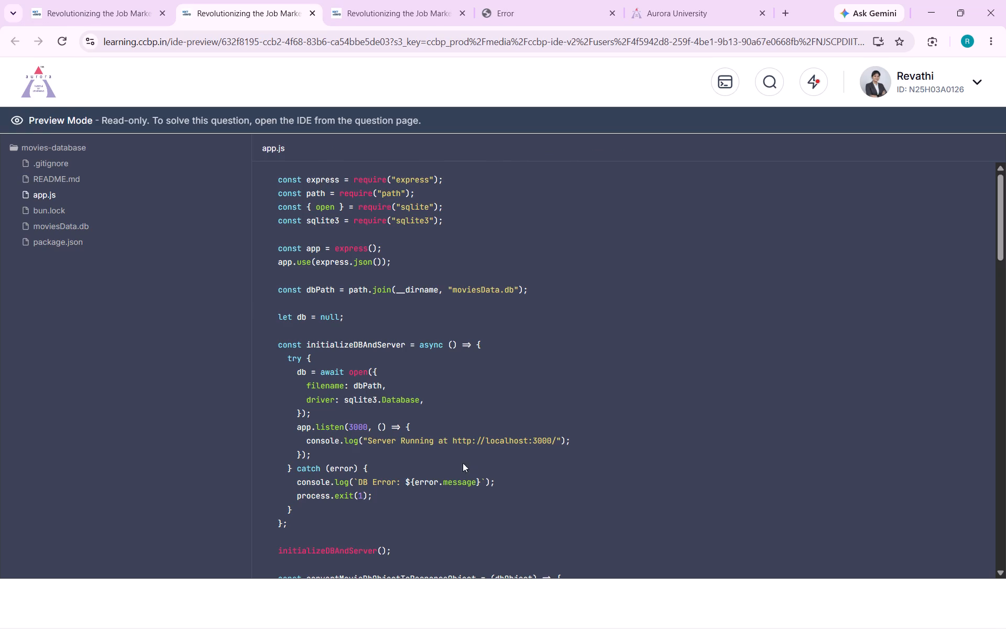
Capture the opening part of the movies-database app.js preview and paste it in the Word report under a new MOVIES heading.
{"action": "key", "text": "shift+super+s"}
{"action": "left_click", "coordinate": [448, 452]}
{"action": "key", "text": "alt+Tab"}
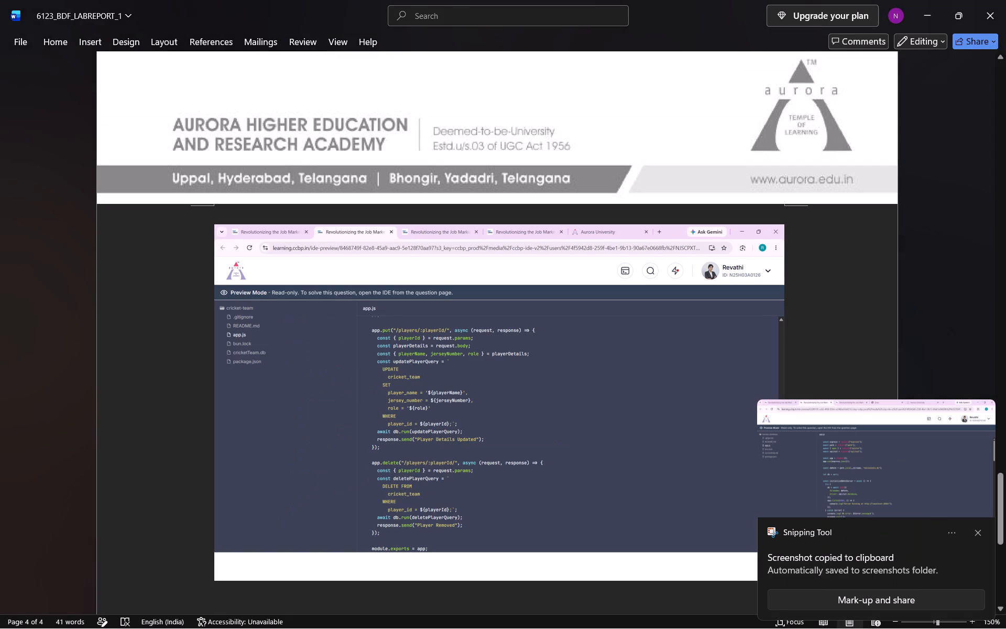
{"action": "key", "text": "Return"}
{"action": "key", "text": "Return"}
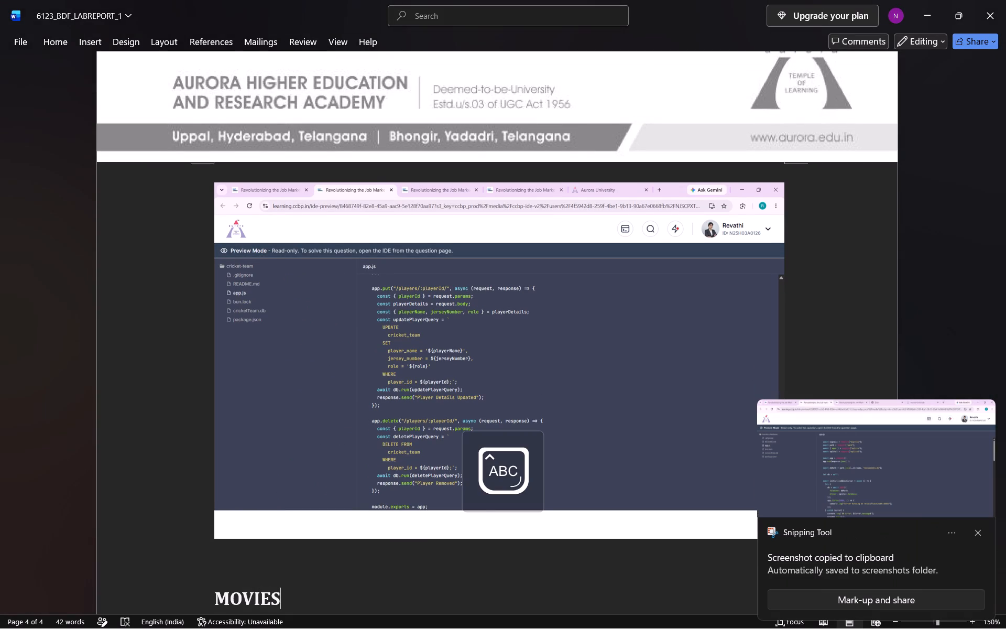
{"action": "key", "text": "Return"}
{"action": "key", "text": "Return"}
{"action": "key", "text": "ctrl+v"}
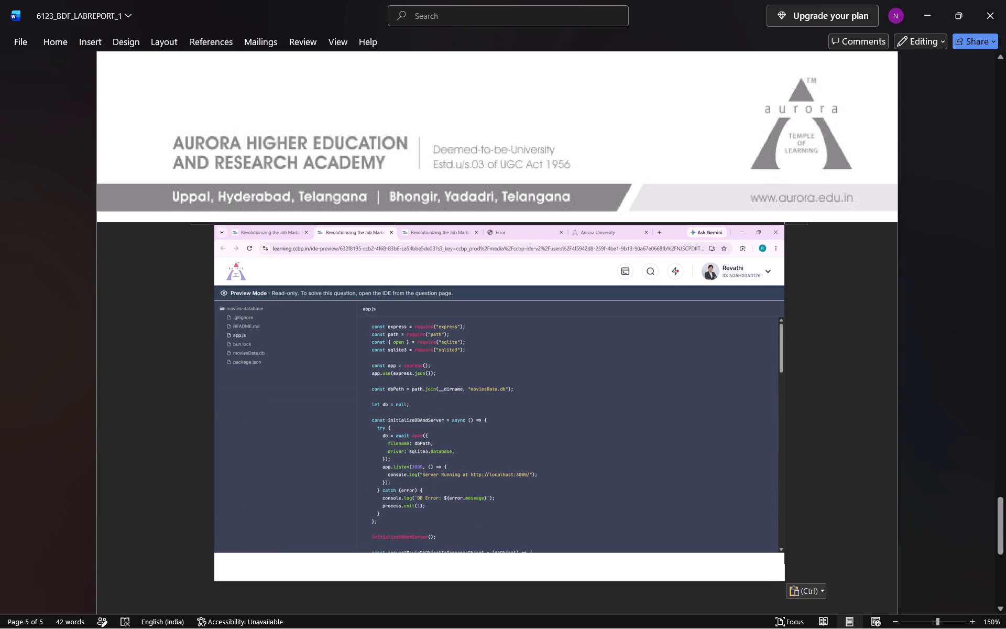
Capture the app.js part from initializeDBAndServer() to the GET /movies/ handler and paste it in Word, with blank lines before and after.
{"action": "key", "text": "alt+Tab"}
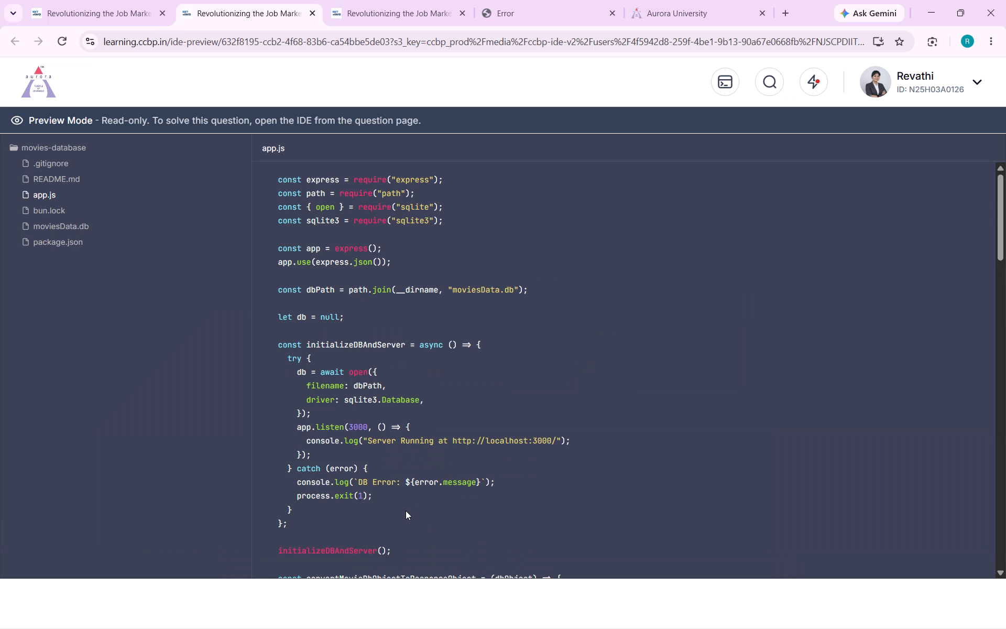
{"action": "scroll", "coordinate": [406, 511], "scroll_direction": "down", "scroll_amount": 3}
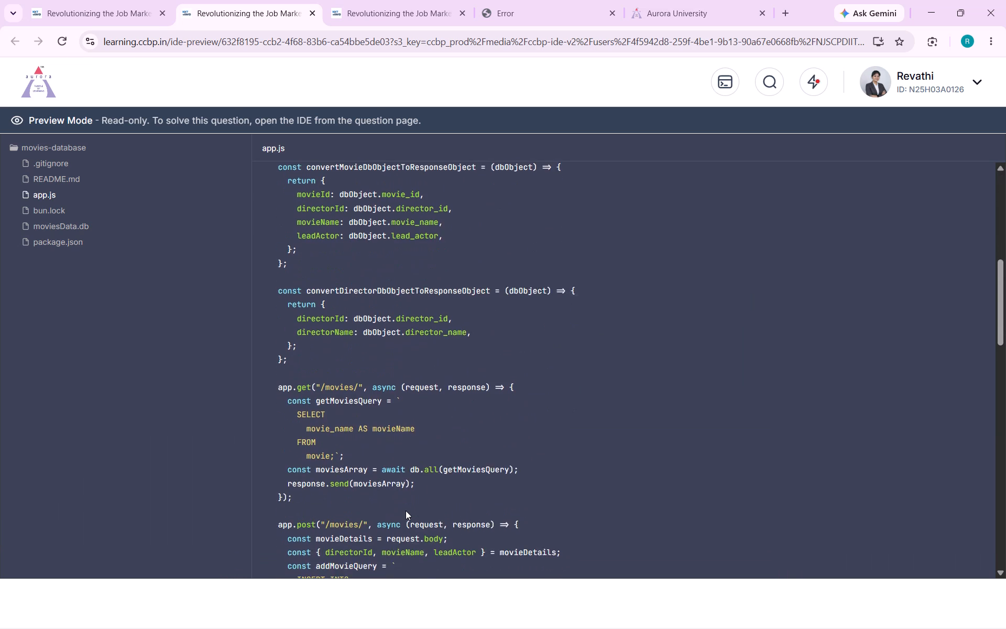
{"action": "scroll", "coordinate": [406, 511], "scroll_direction": "down", "scroll_amount": 2}
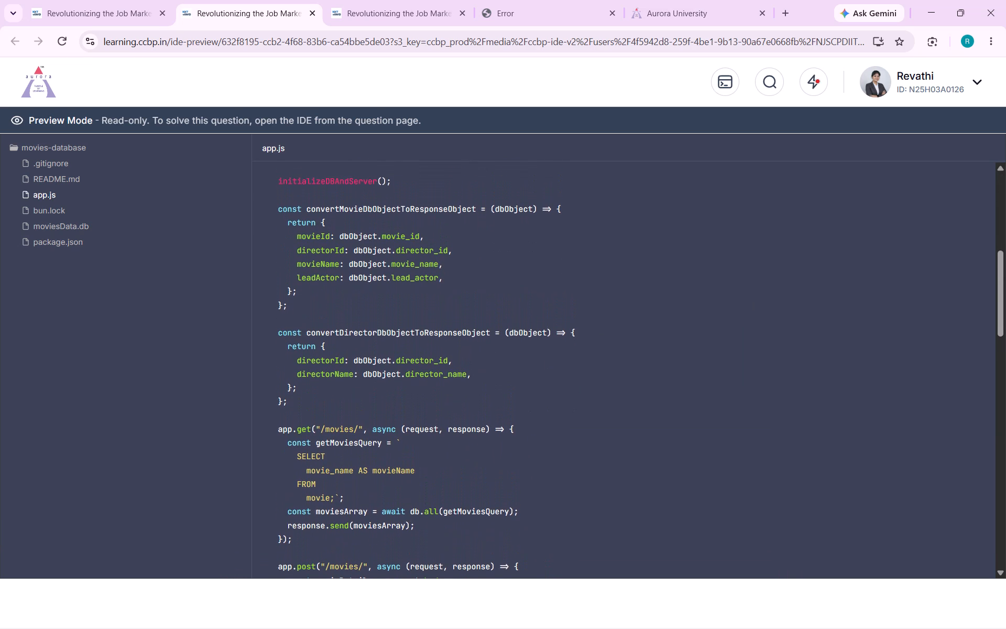
{"action": "key", "text": "shift+super+s"}
{"action": "left_click", "coordinate": [406, 511]}
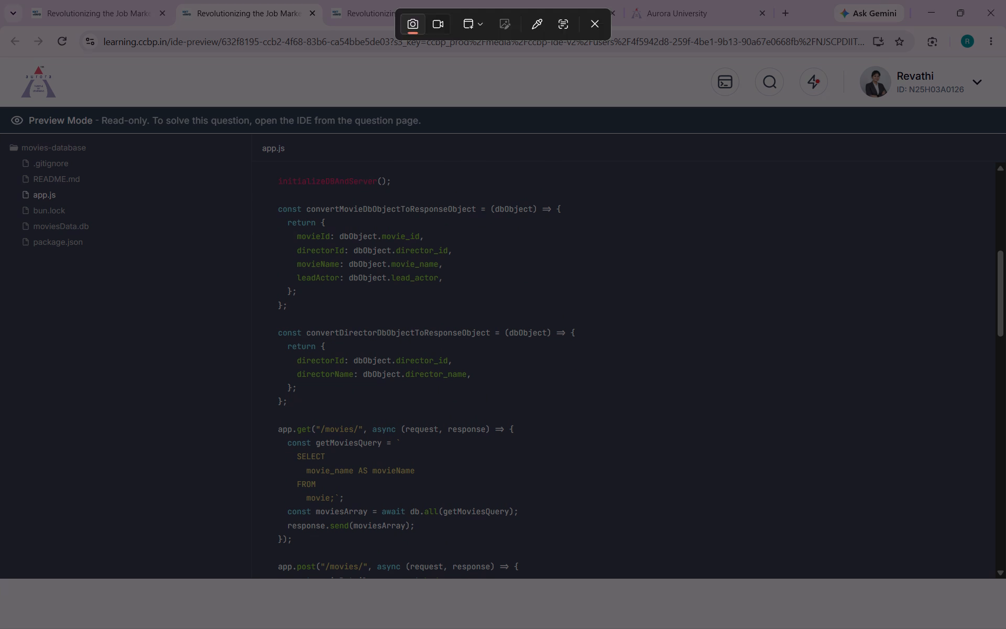
{"action": "key", "text": "alt+Tab"}
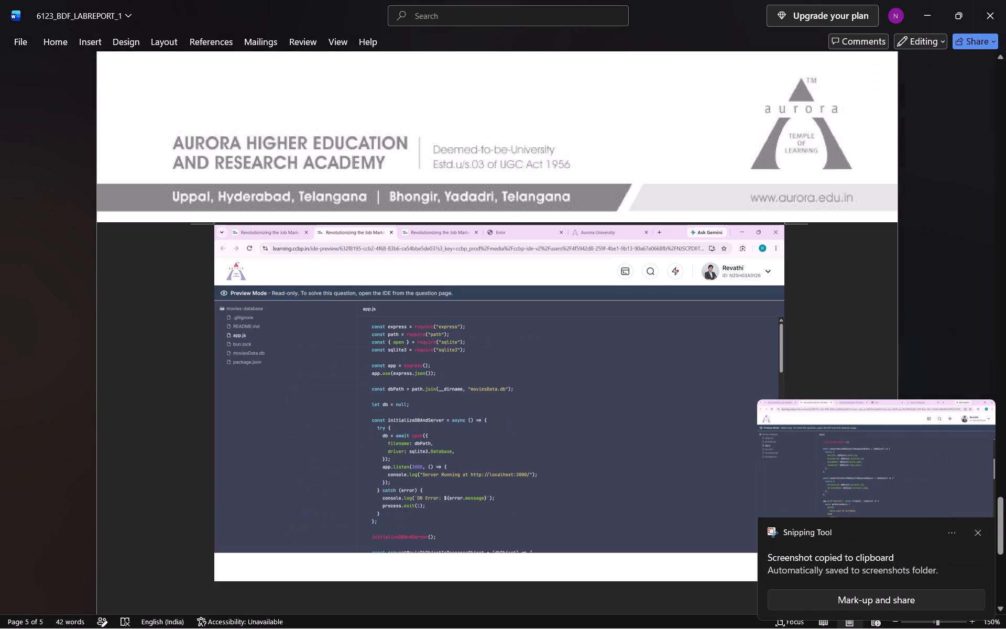
{"action": "key", "text": "ctrl+v"}
{"action": "key", "text": "Left"}
{"action": "key", "text": "Return"}
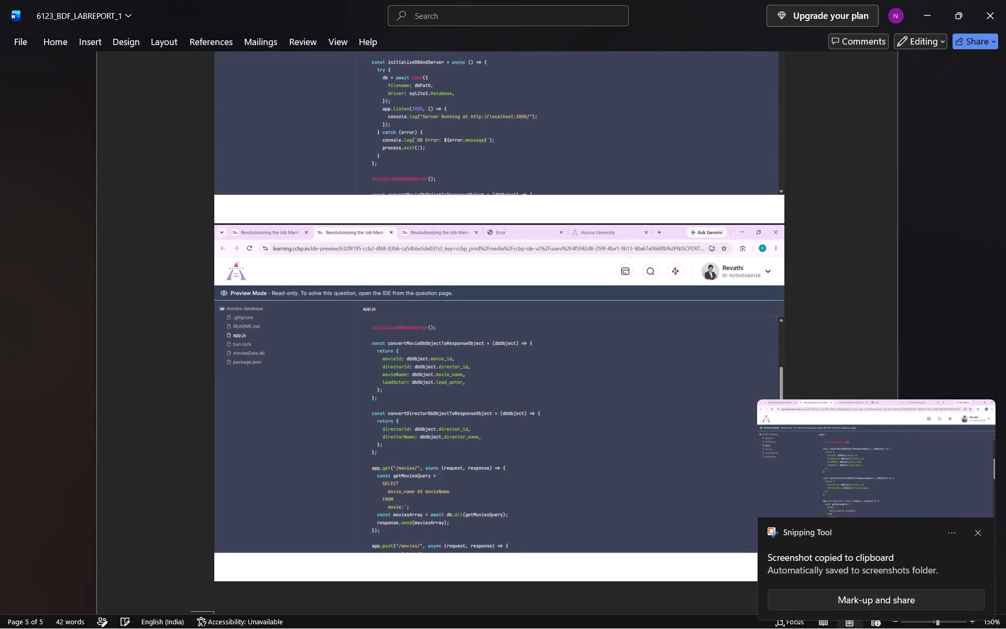
{"action": "key", "text": "Return"}
{"action": "key", "text": "Right"}
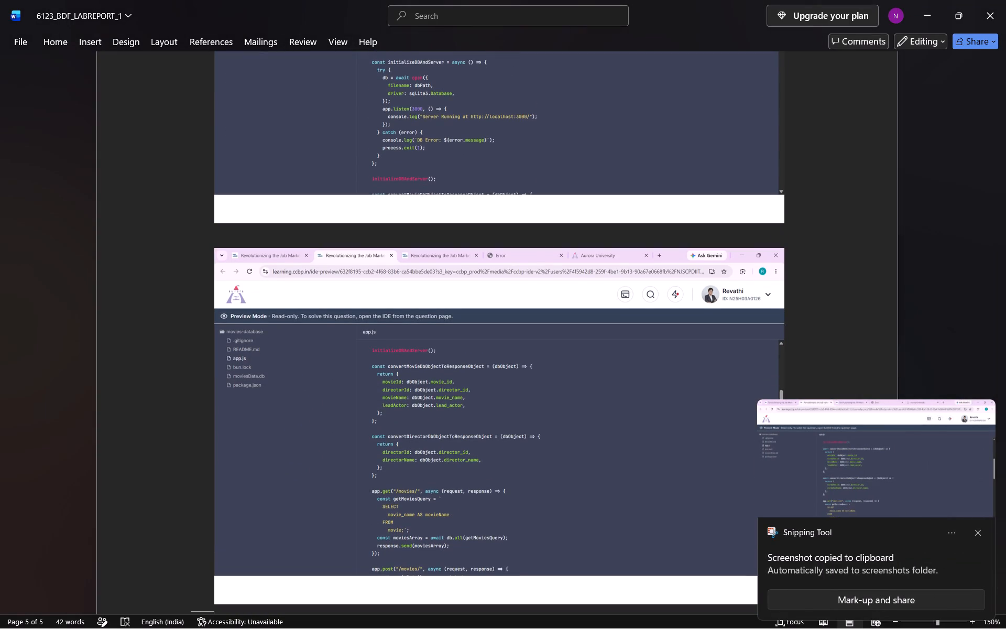
{"action": "key", "text": "Right"}
{"action": "key", "text": "Return"}
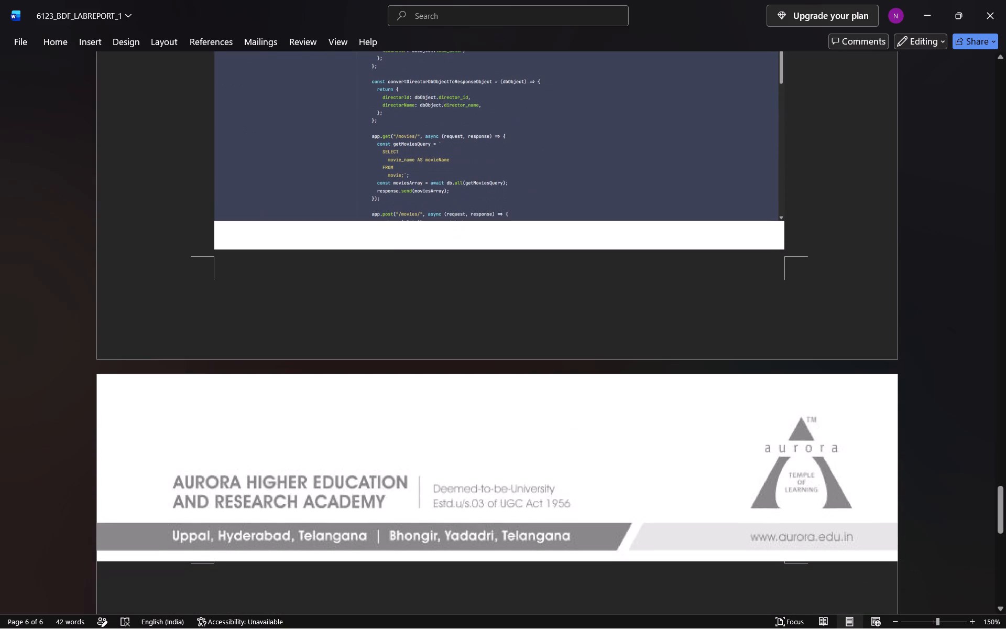
Capture the app.js part with the POST /movies/ and GET /movies/:movieId/ handlers and paste it in Word, followed by a new line.
{"action": "key", "text": "alt+Tab"}
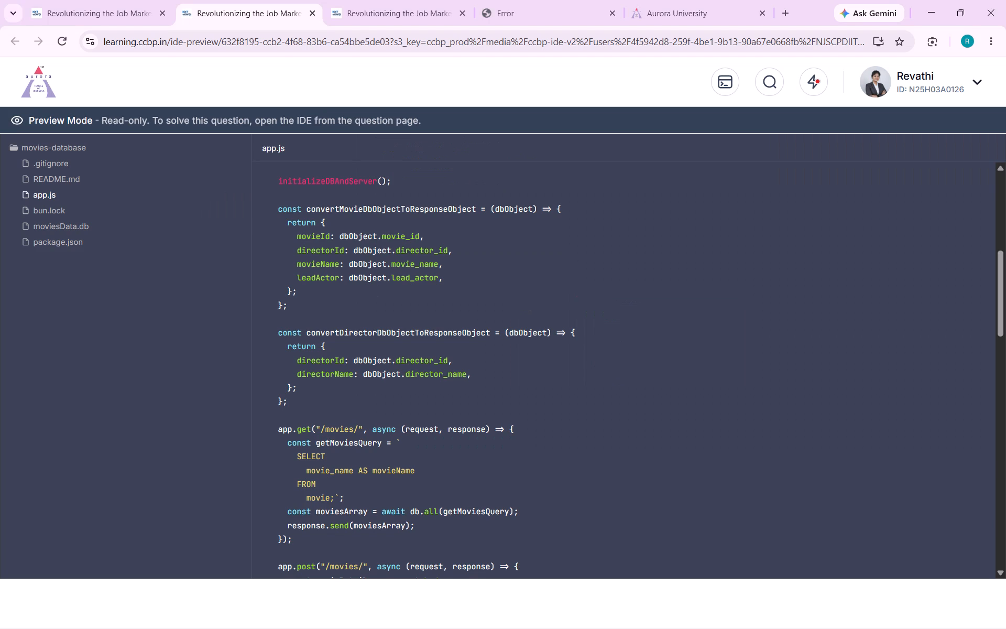
{"action": "scroll", "coordinate": [516, 533], "scroll_direction": "down", "scroll_amount": 2}
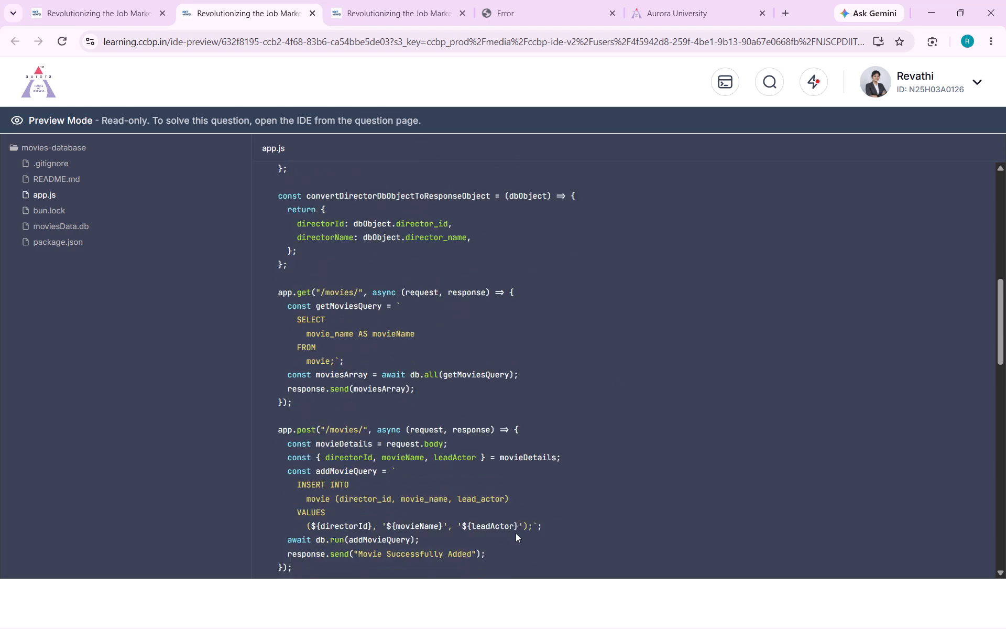
{"action": "scroll", "coordinate": [516, 533], "scroll_direction": "down", "scroll_amount": 6}
{"action": "scroll", "coordinate": [516, 533], "scroll_direction": "up", "scroll_amount": 2}
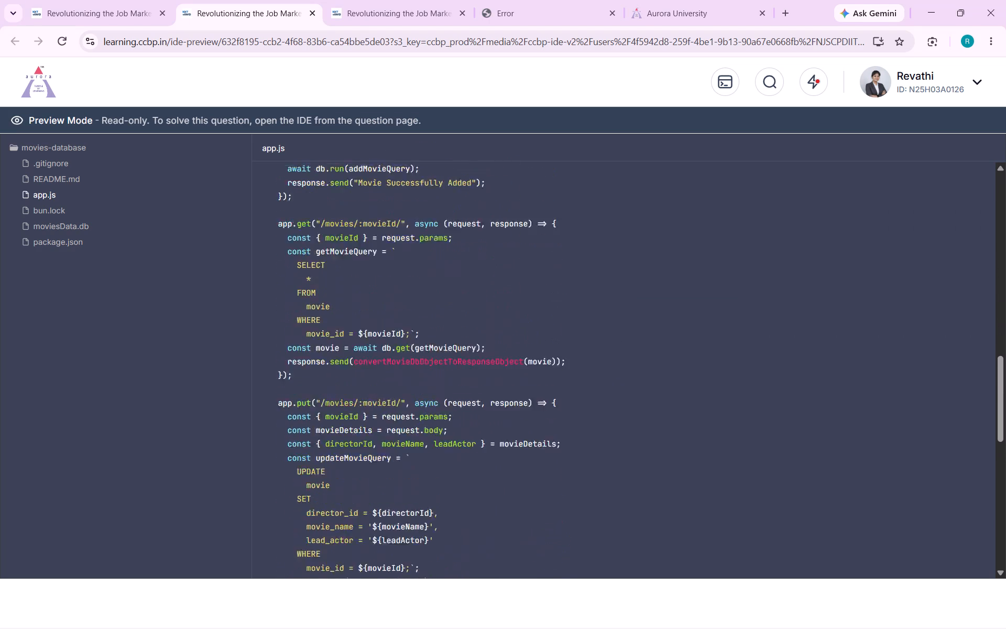
{"action": "scroll", "coordinate": [516, 533], "scroll_direction": "up", "scroll_amount": 5}
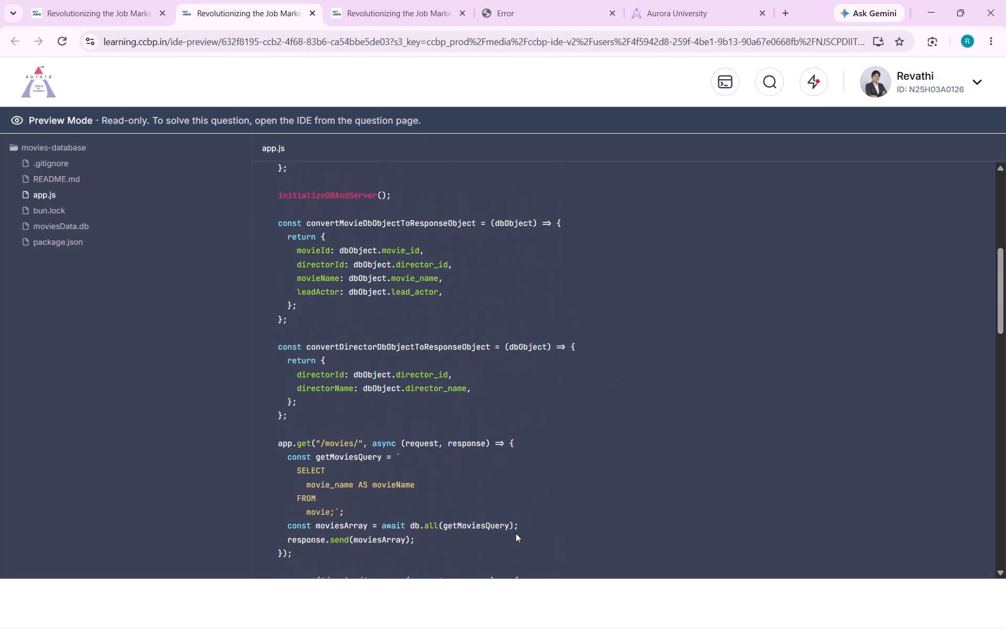
{"action": "scroll", "coordinate": [516, 533], "scroll_direction": "up", "scroll_amount": 2}
{"action": "scroll", "coordinate": [516, 533], "scroll_direction": "down", "scroll_amount": 1}
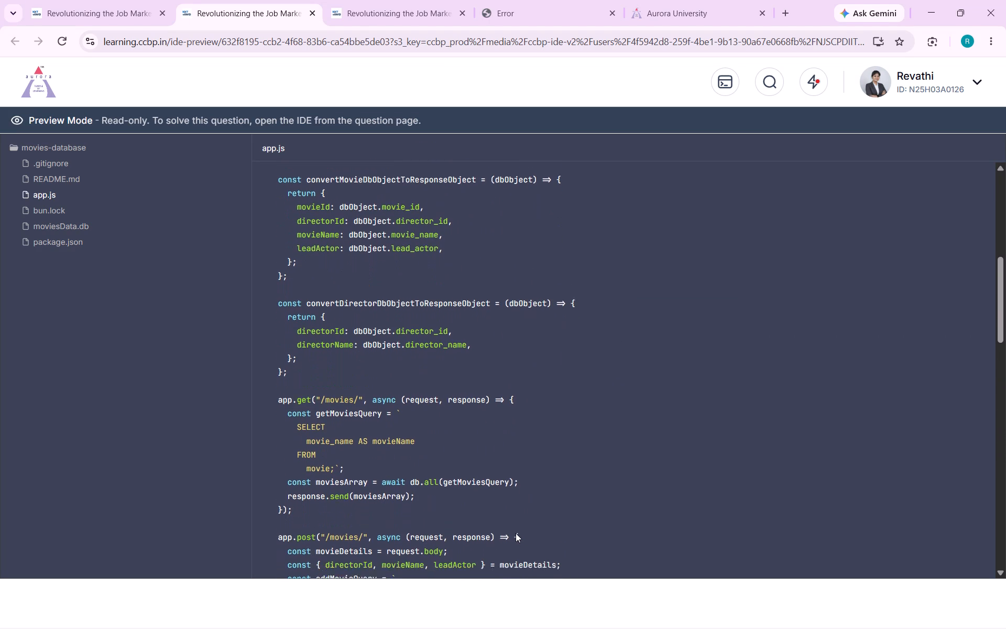
{"action": "scroll", "coordinate": [516, 533], "scroll_direction": "down", "scroll_amount": 5}
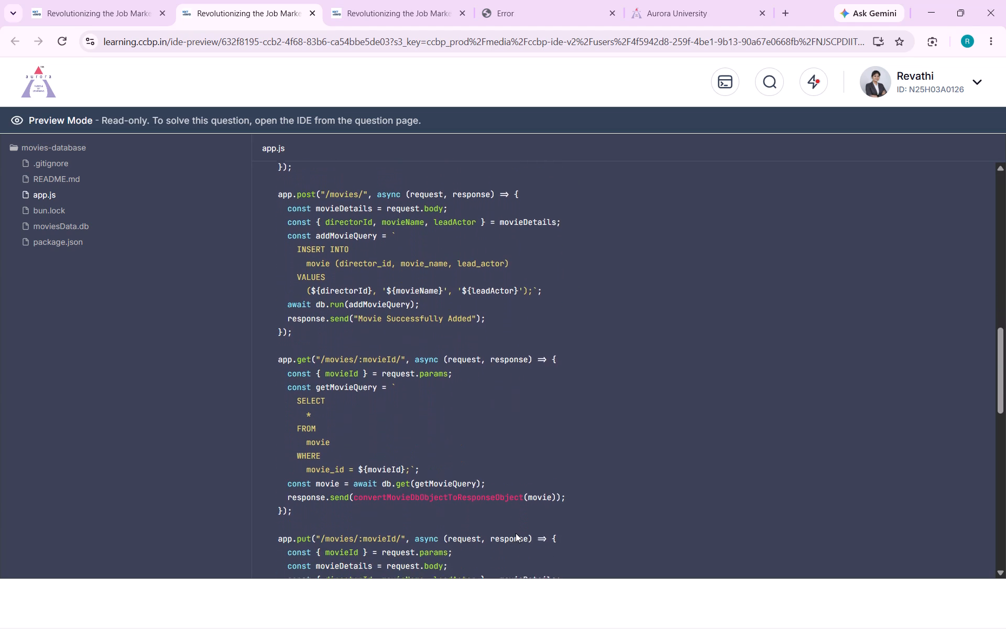
{"action": "scroll", "coordinate": [516, 533], "scroll_direction": "down", "scroll_amount": 3}
{"action": "key", "text": "shift+super+s"}
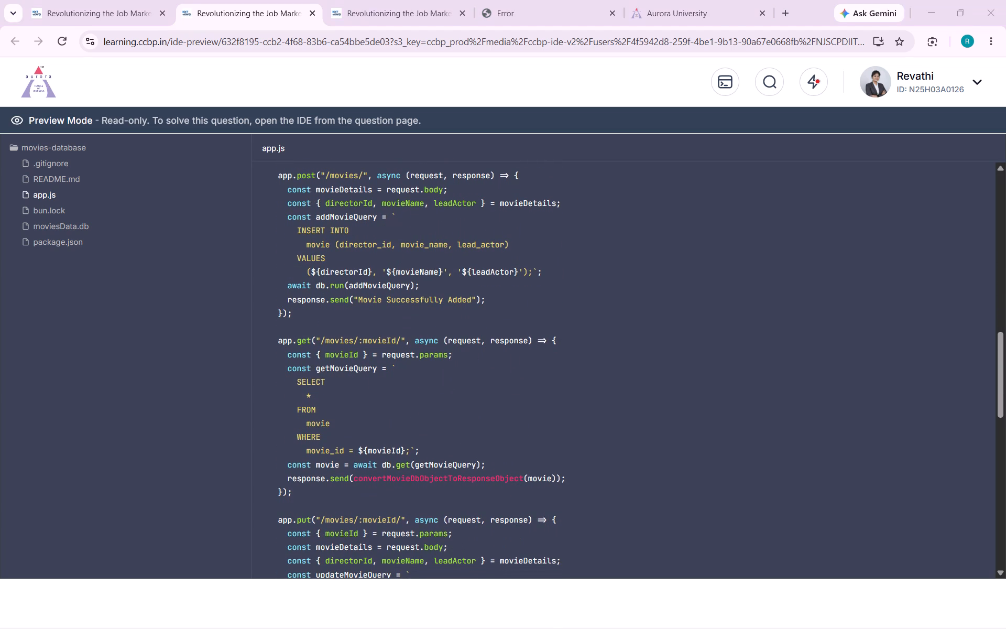
{"action": "left_click", "coordinate": [516, 533]}
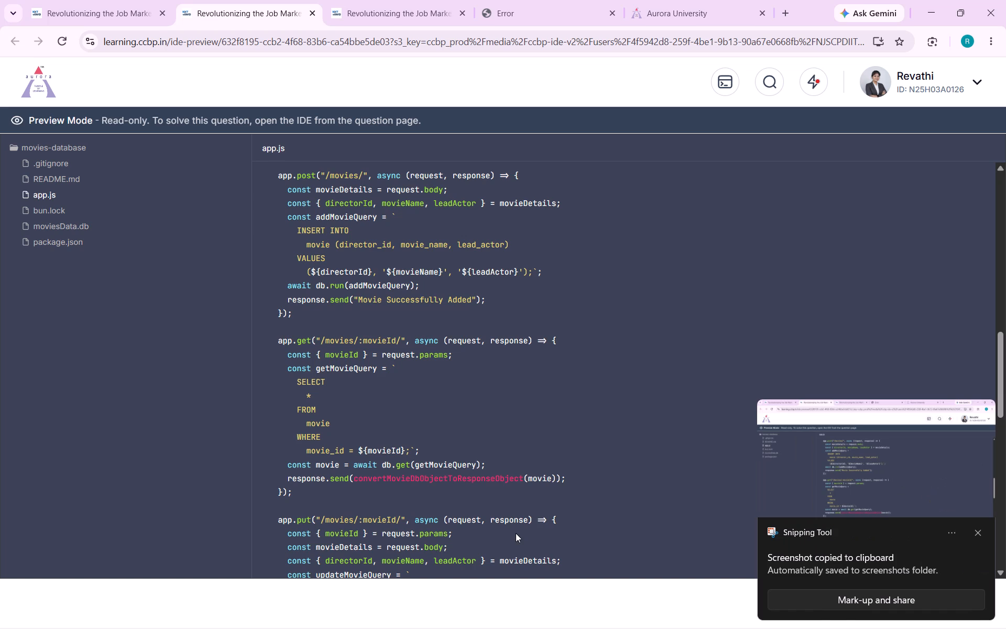
{"action": "key", "text": "alt+Tab"}
{"action": "key", "text": "ctrl+v"}
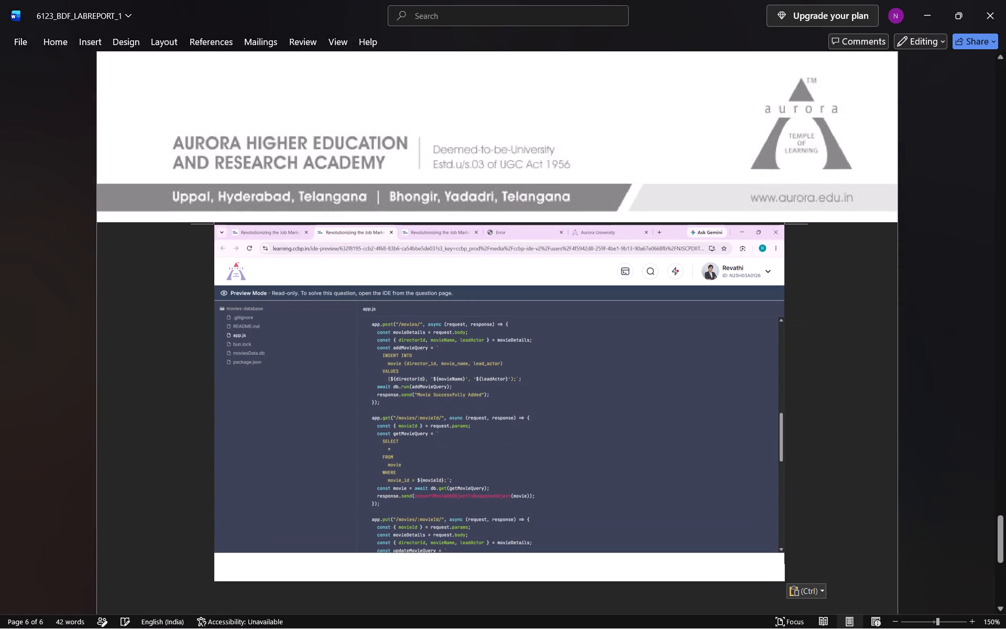
{"action": "key", "text": "Return"}
Capture the app.js part with the movie update query and the DELETE /movies/:movieId/ handler, and paste it next in the Word report.
{"action": "key", "text": "alt+Tab"}
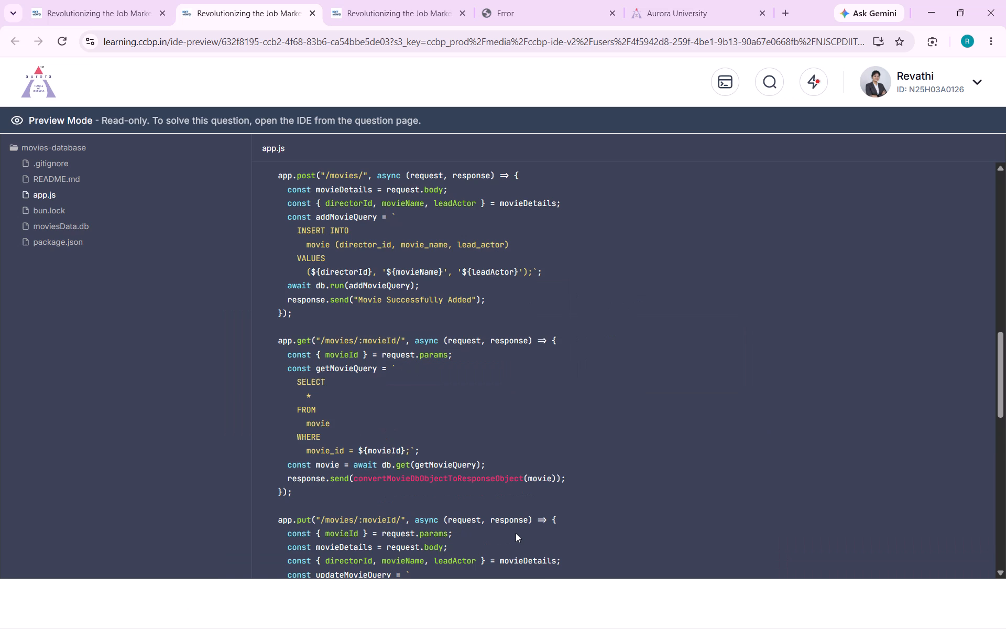
{"action": "scroll", "coordinate": [516, 533], "scroll_direction": "down", "scroll_amount": 4}
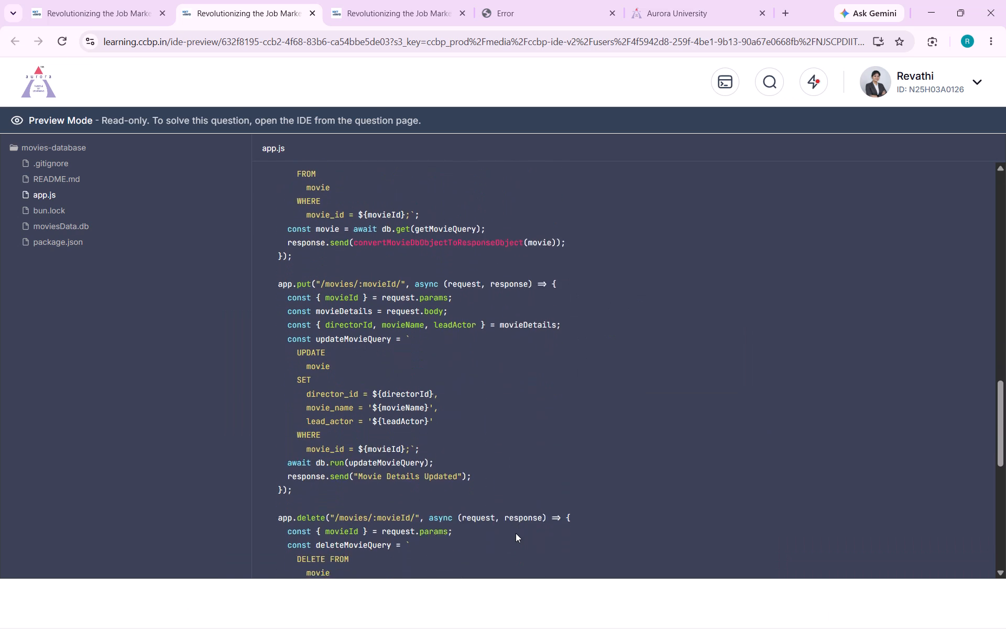
{"action": "scroll", "coordinate": [516, 533], "scroll_direction": "down", "scroll_amount": 5}
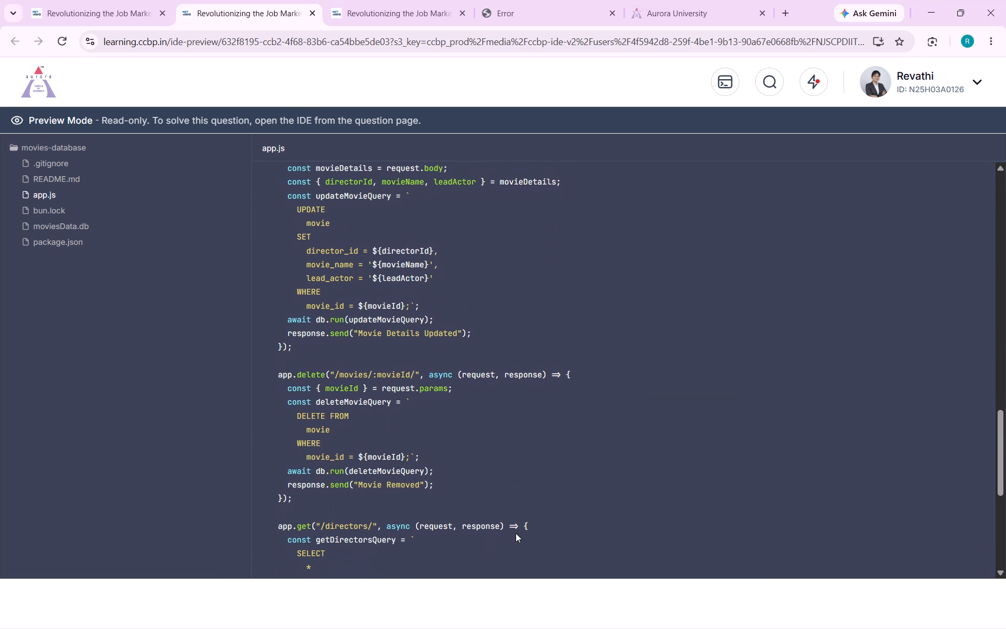
{"action": "key", "text": "shift+super+s"}
{"action": "left_click", "coordinate": [516, 533]}
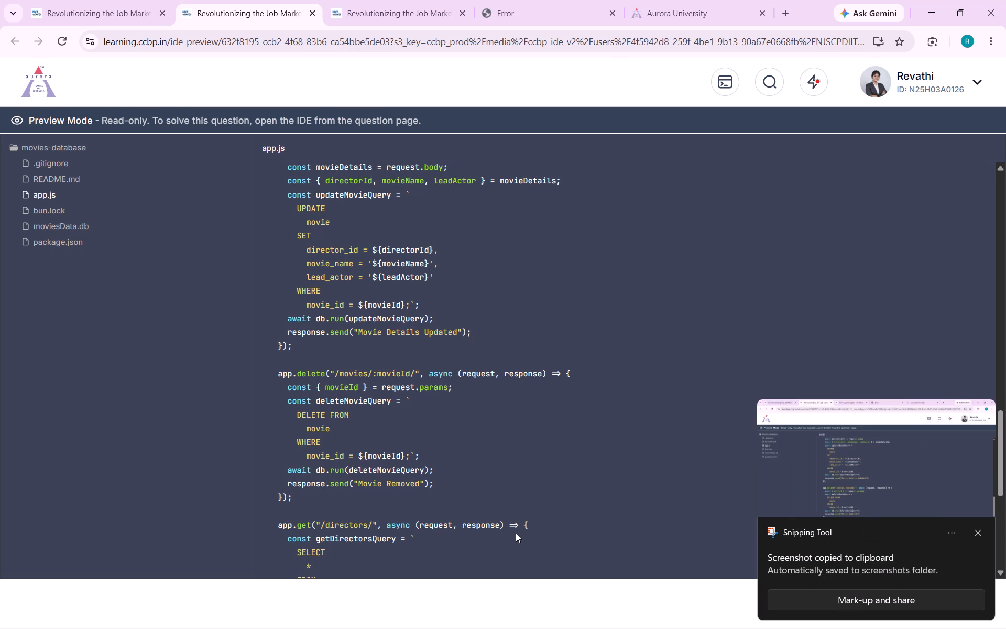
{"action": "key", "text": "alt+Tab"}
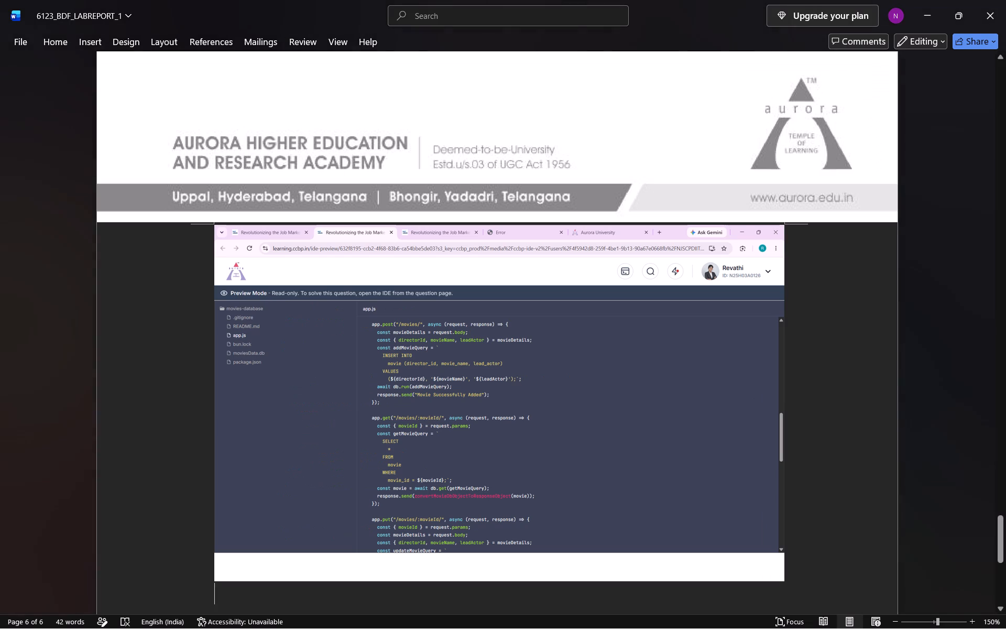
{"action": "key", "text": "ctrl+v"}
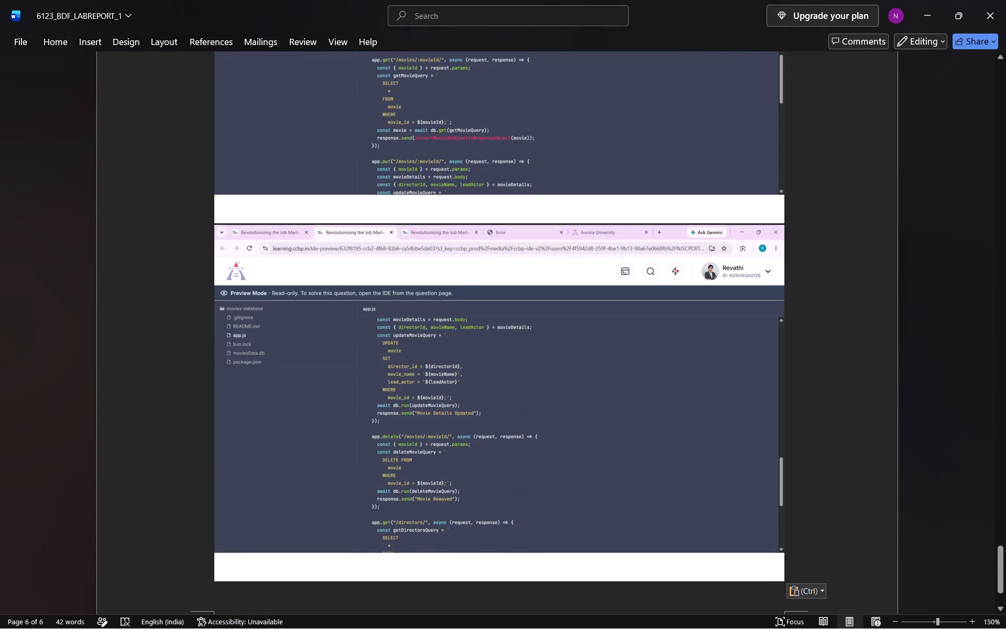
Capture the final app.js part with the two directors GET handlers and module.exports, and paste it in Word with a line break before it.
{"action": "key", "text": "alt+Tab"}
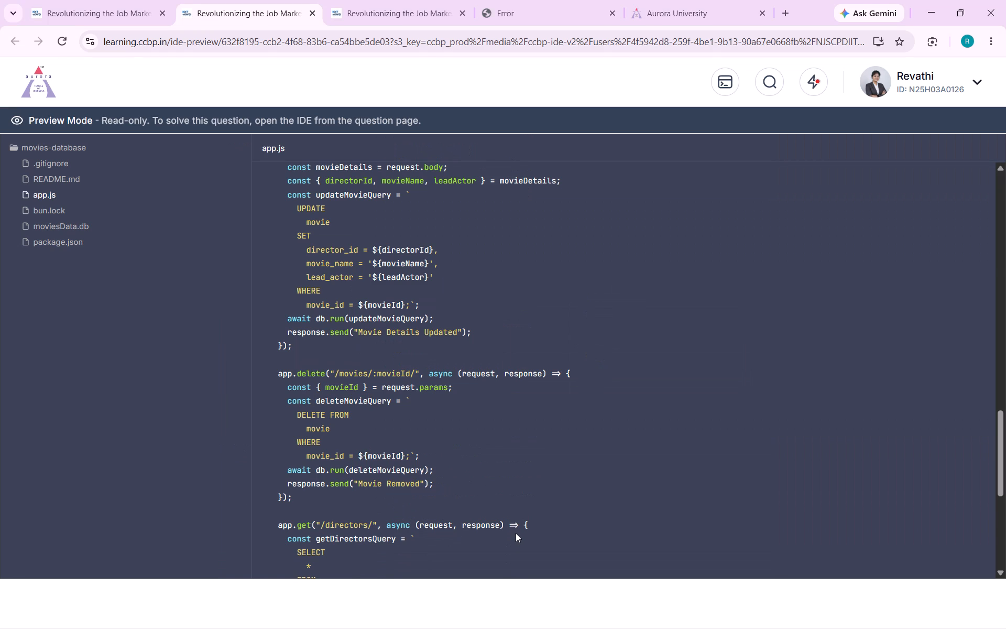
{"action": "scroll", "coordinate": [516, 533], "scroll_direction": "down", "scroll_amount": 8}
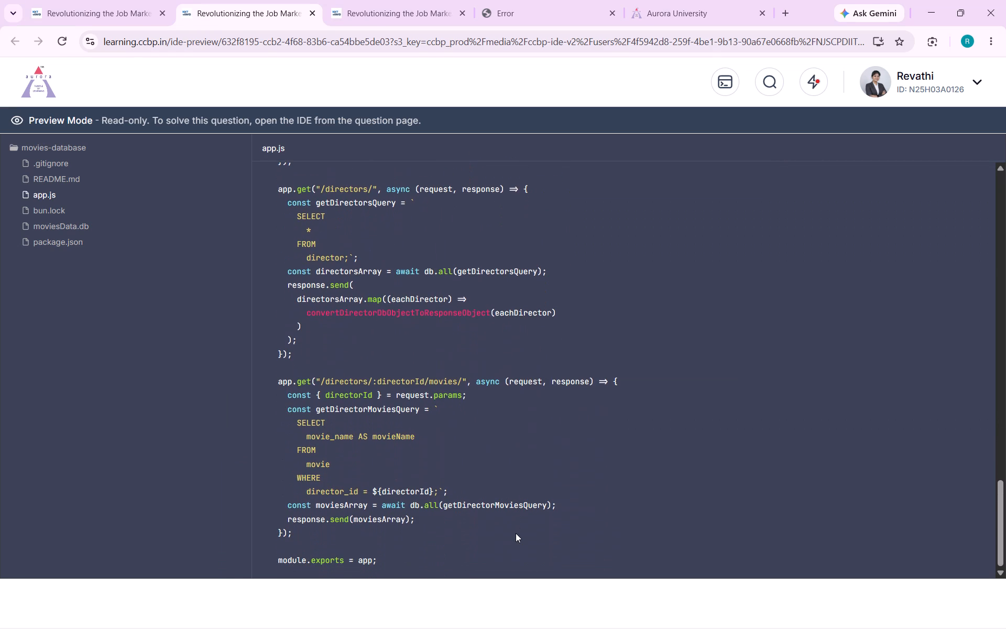
{"action": "scroll", "coordinate": [516, 533], "scroll_direction": "down", "scroll_amount": 2}
{"action": "key", "text": "shift+super+s"}
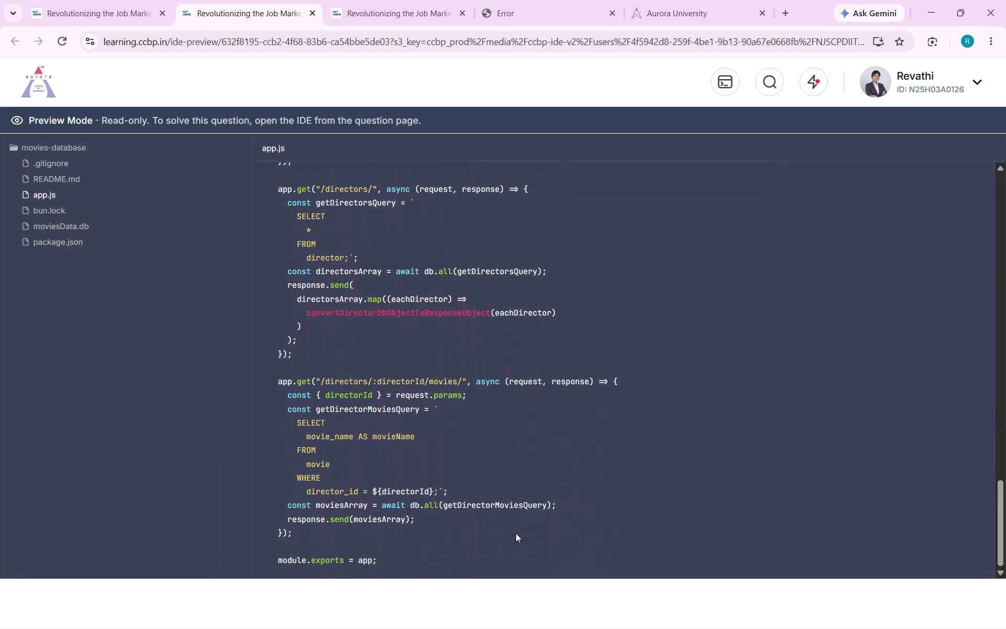
{"action": "left_click", "coordinate": [516, 533]}
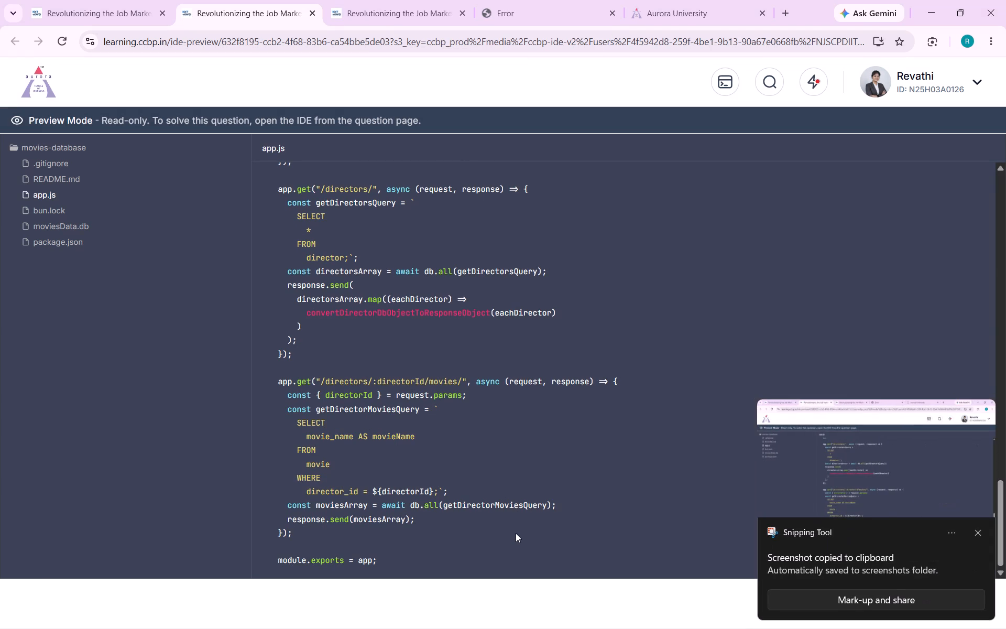
{"action": "key", "text": "alt+Tab"}
{"action": "key", "text": "ctrl+v"}
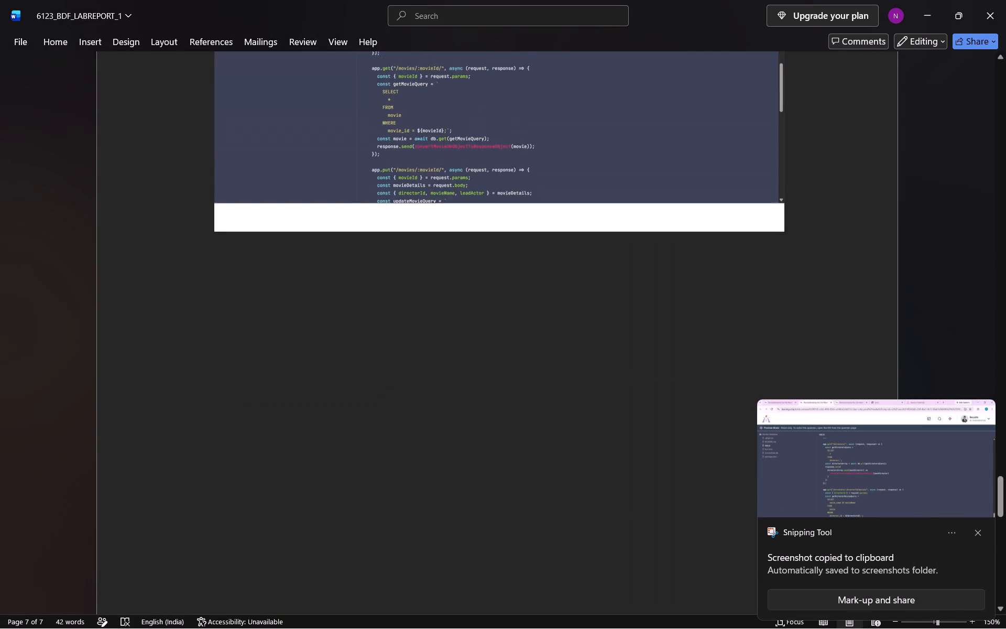
{"action": "scroll", "coordinate": [516, 533], "scroll_direction": "down", "scroll_amount": 2}
{"action": "key", "text": "Left"}
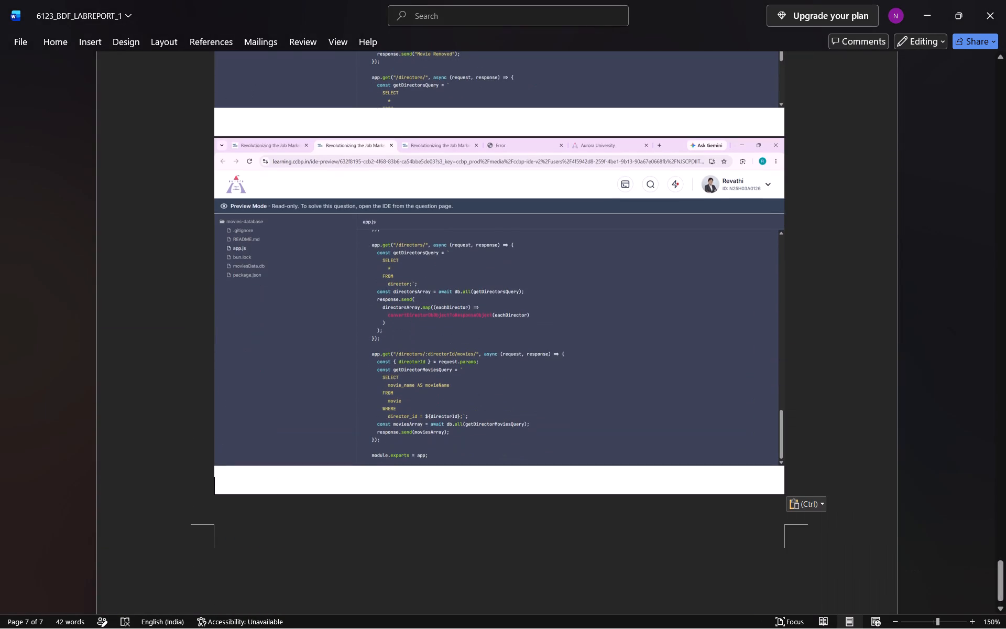
{"action": "key", "text": "Return"}
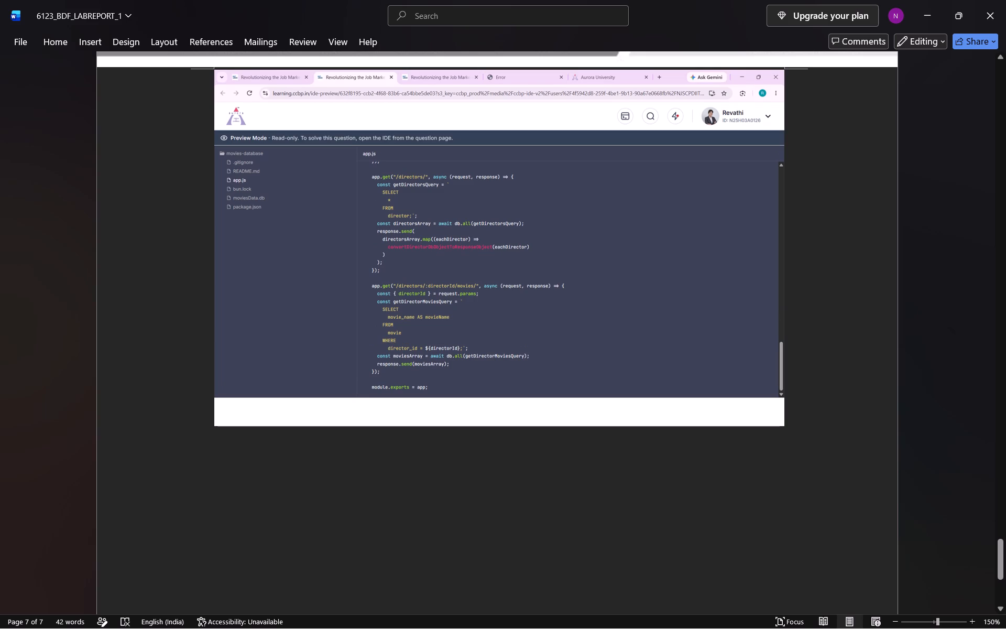
Start saving a copy of the lab report and choose the OneDrive Backend folder as the destination.
{"action": "scroll", "coordinate": [409, 413], "scroll_direction": "up", "scroll_amount": 5}
{"action": "scroll", "coordinate": [409, 413], "scroll_direction": "up", "scroll_amount": 20}
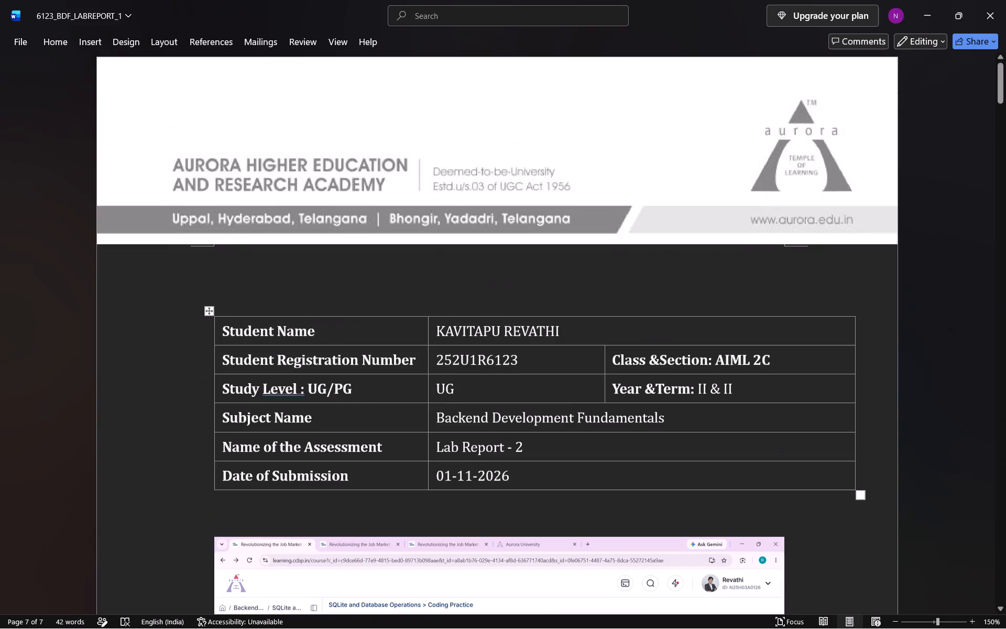
{"action": "scroll", "coordinate": [409, 413], "scroll_direction": "up", "scroll_amount": 9}
{"action": "scroll", "coordinate": [128, 303], "scroll_direction": "up", "scroll_amount": 2}
{"action": "left_click", "coordinate": [24, 40]}
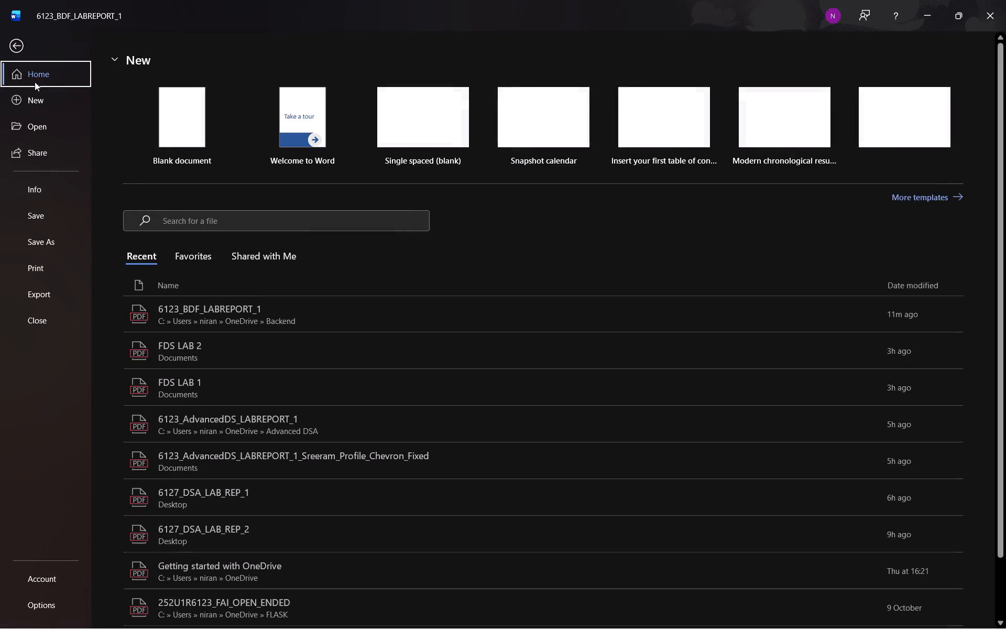
{"action": "left_click", "coordinate": [42, 243]}
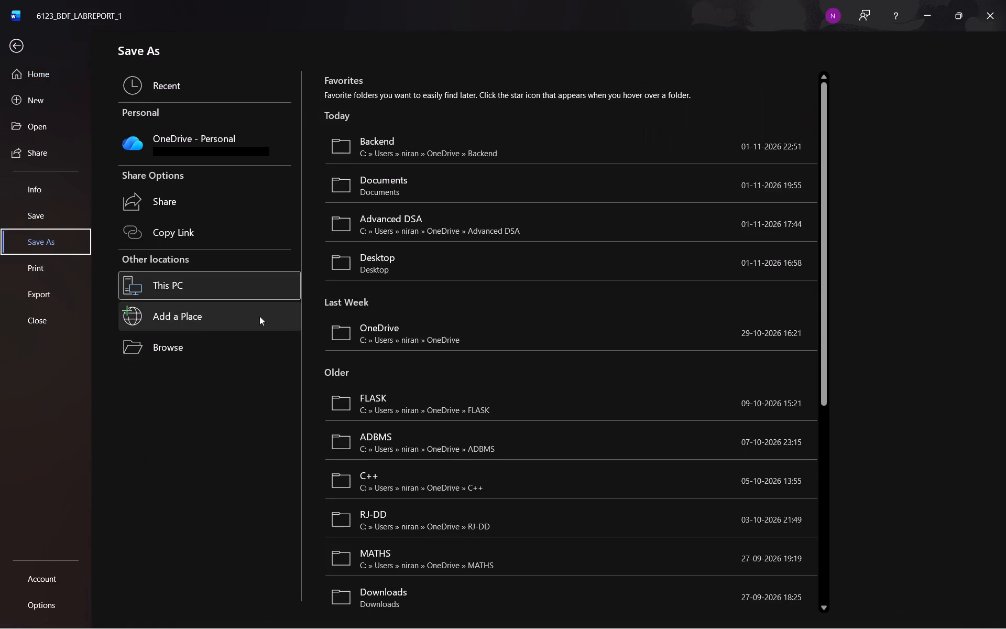
{"action": "left_click", "coordinate": [415, 409]}
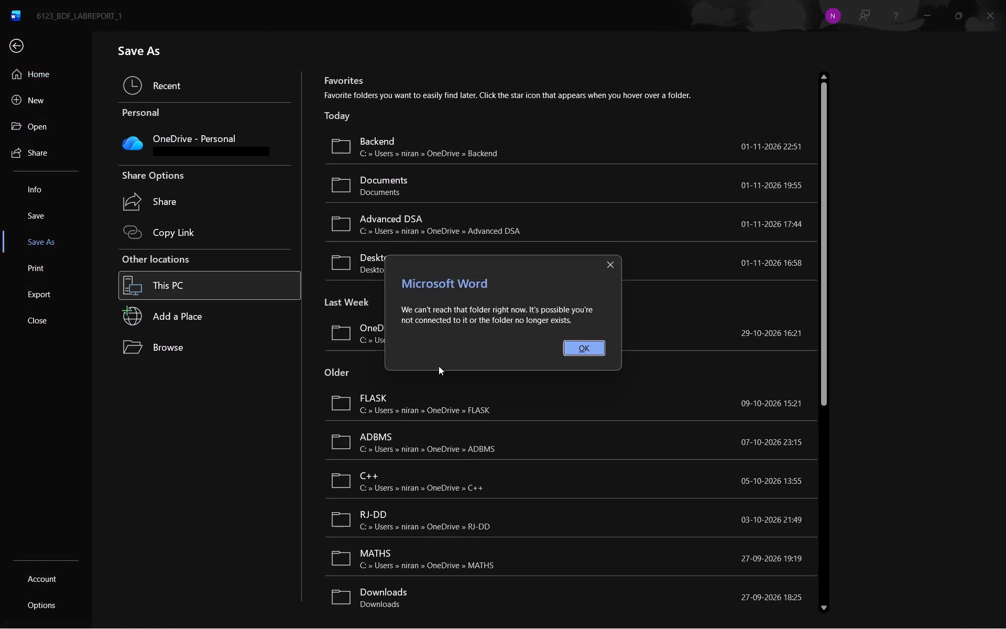
{"action": "left_click", "coordinate": [578, 350]}
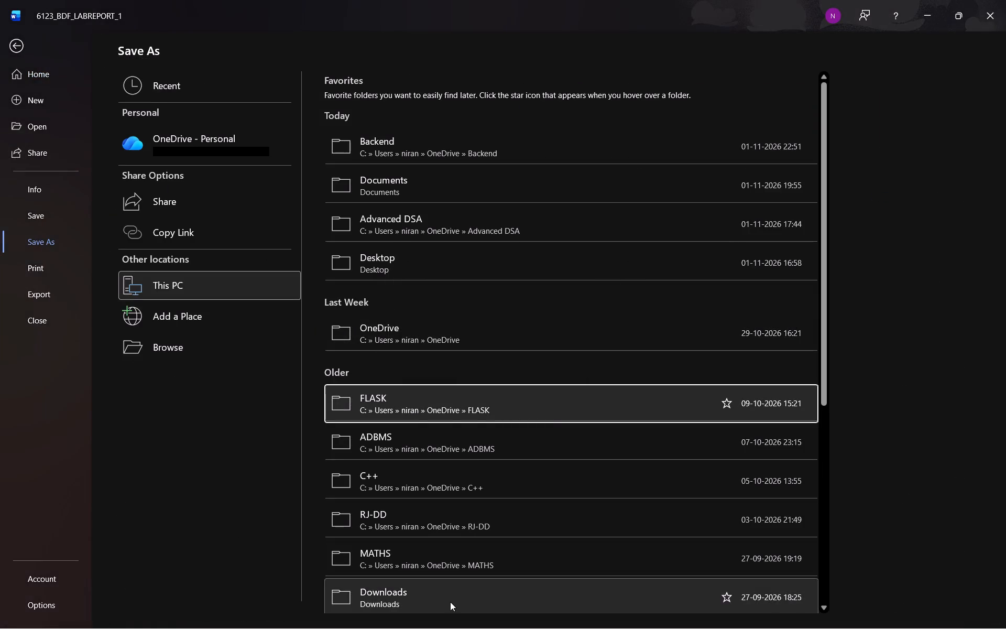
{"action": "left_click", "coordinate": [450, 602]}
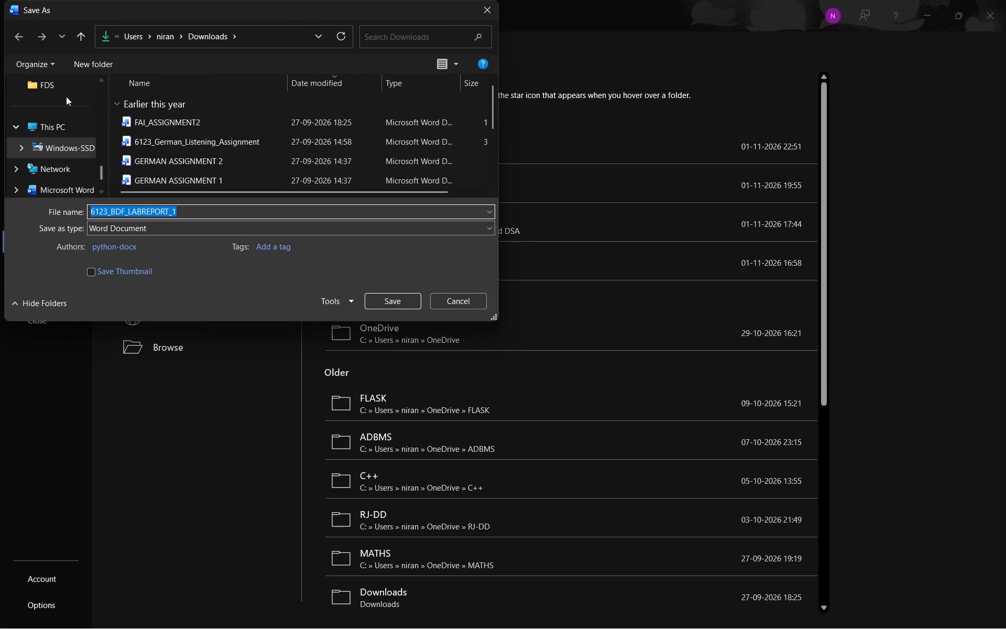
{"action": "scroll", "coordinate": [57, 82], "scroll_direction": "up", "scroll_amount": 1}
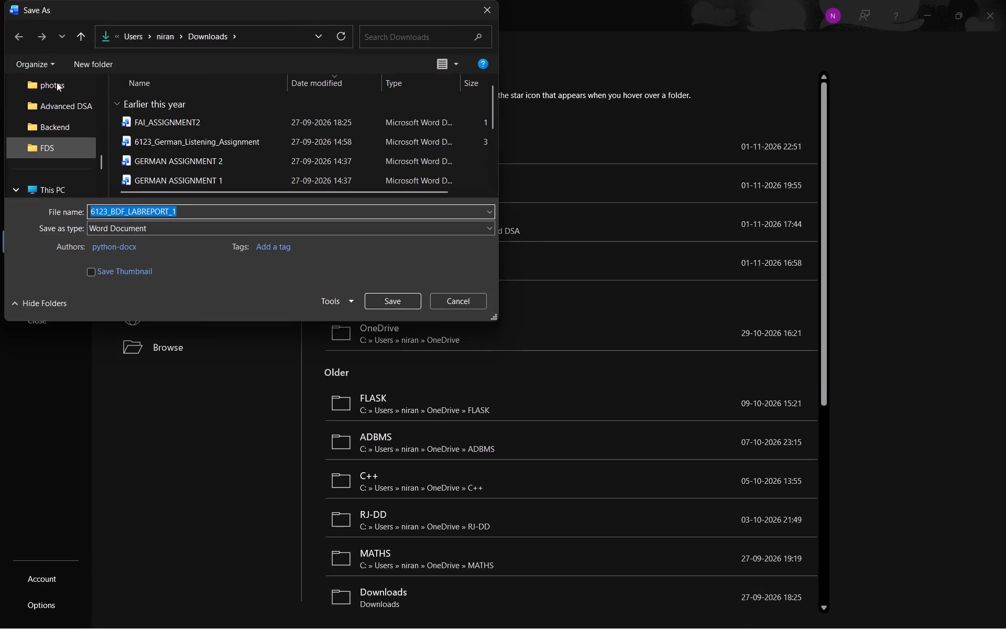
{"action": "scroll", "coordinate": [57, 82], "scroll_direction": "up", "scroll_amount": 1}
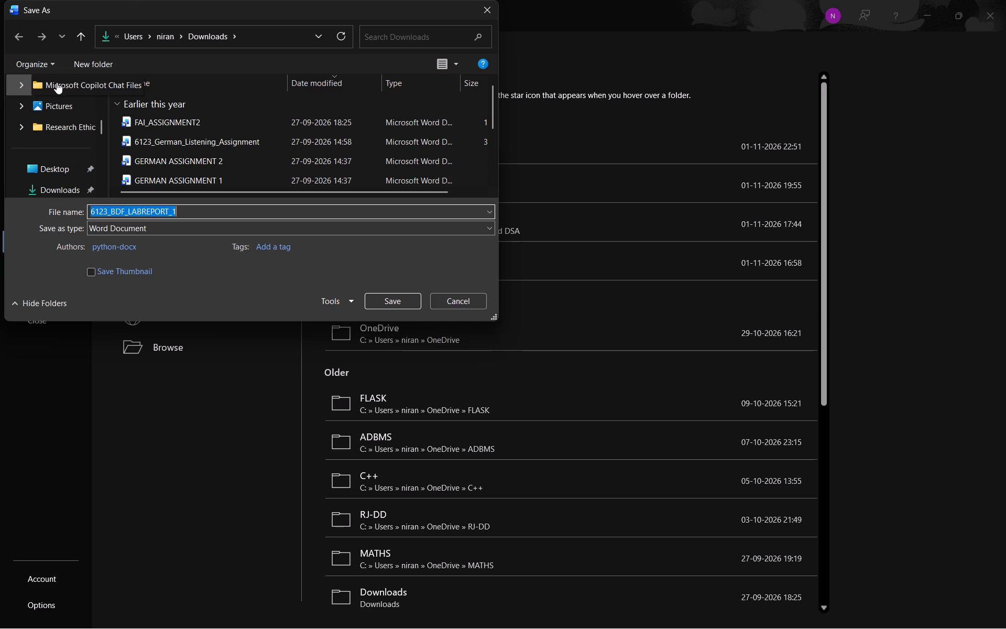
{"action": "scroll", "coordinate": [57, 82], "scroll_direction": "up", "scroll_amount": 1}
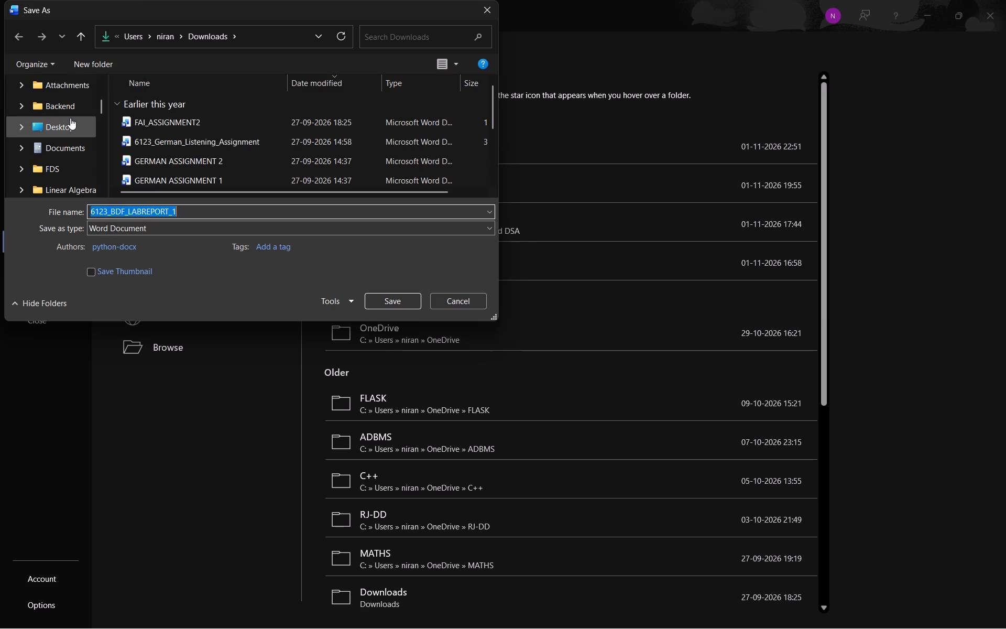
{"action": "left_click", "coordinate": [70, 110]}
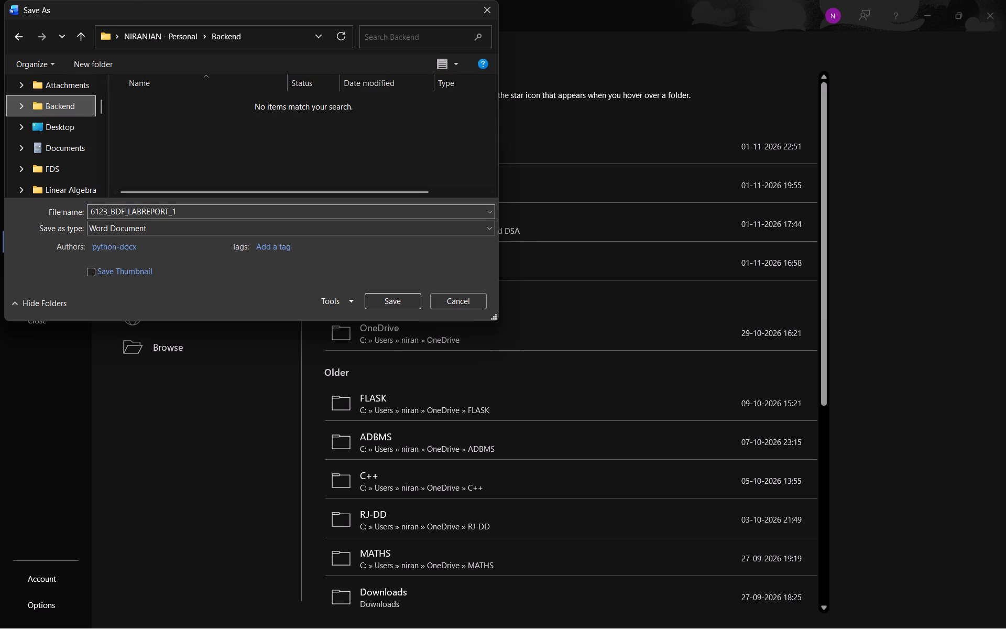
Name the copy 6123_BDF_LABREPORT_2, set its file type to PDF, clear the author and save it.
{"action": "left_click", "coordinate": [179, 212]}
{"action": "left_click", "coordinate": [179, 212]}
{"action": "left_click", "coordinate": [179, 212]}
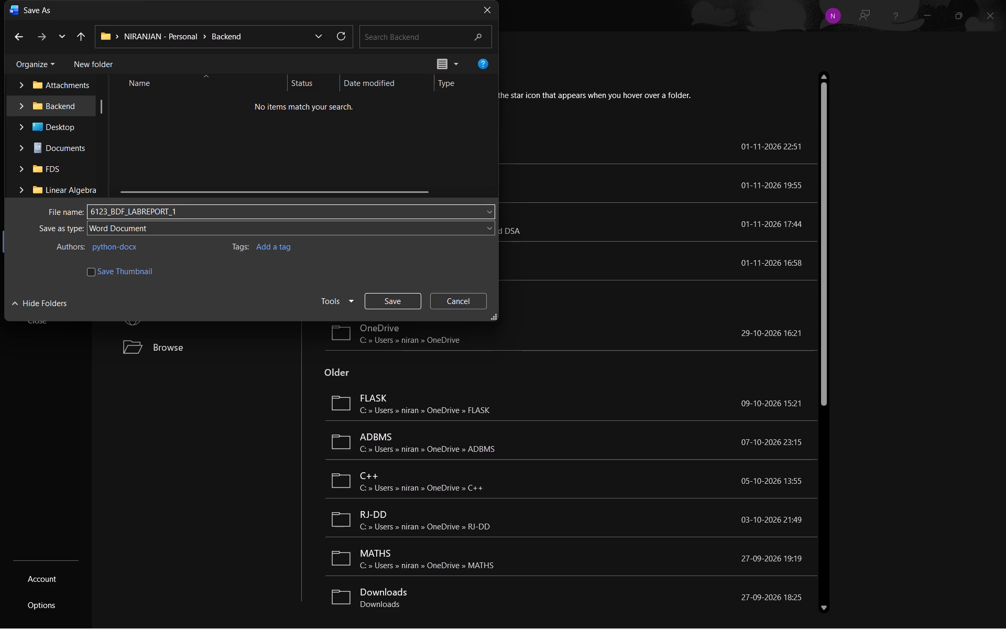
{"action": "key", "text": "BackSpace"}
{"action": "key", "text": "2"}
{"action": "left_click_drag", "start_coordinate": [172, 226], "coordinate": [157, 305]}
{"action": "left_click", "coordinate": [157, 305]}
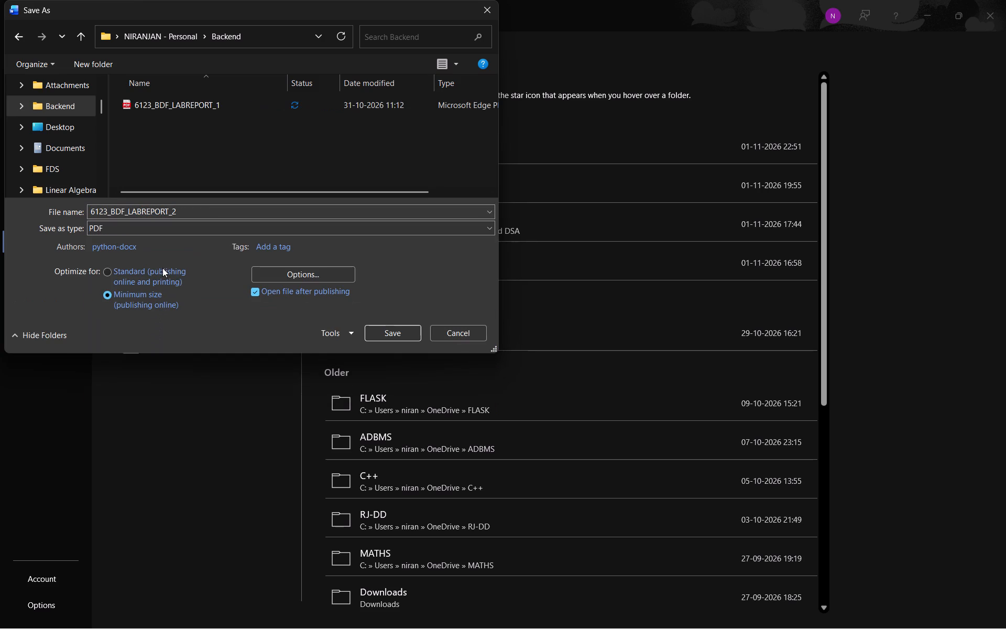
{"action": "left_click", "coordinate": [164, 246]}
{"action": "key", "text": "BackSpace"}
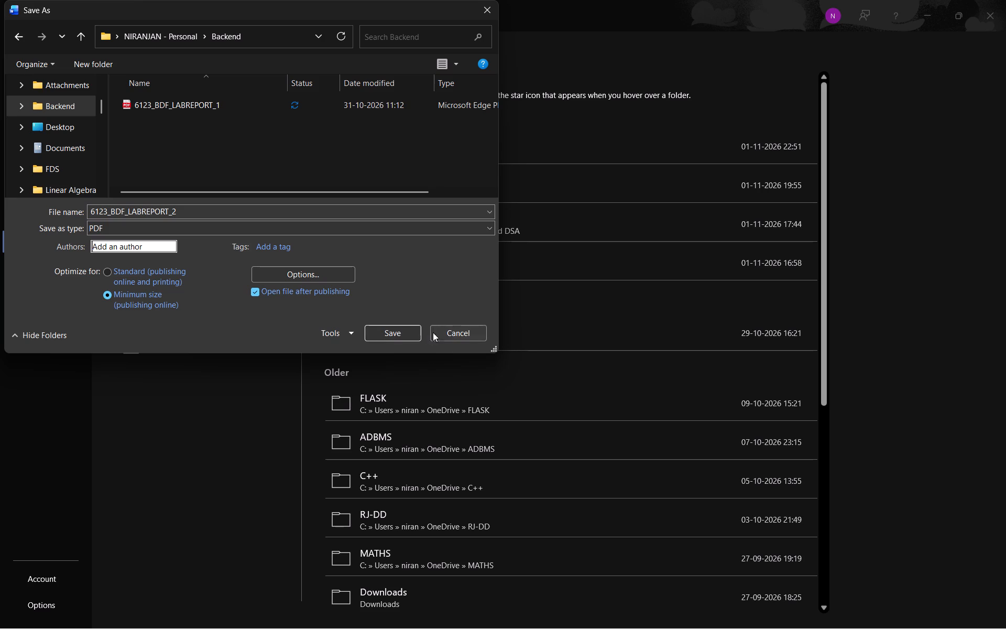
{"action": "left_click", "coordinate": [408, 327]}
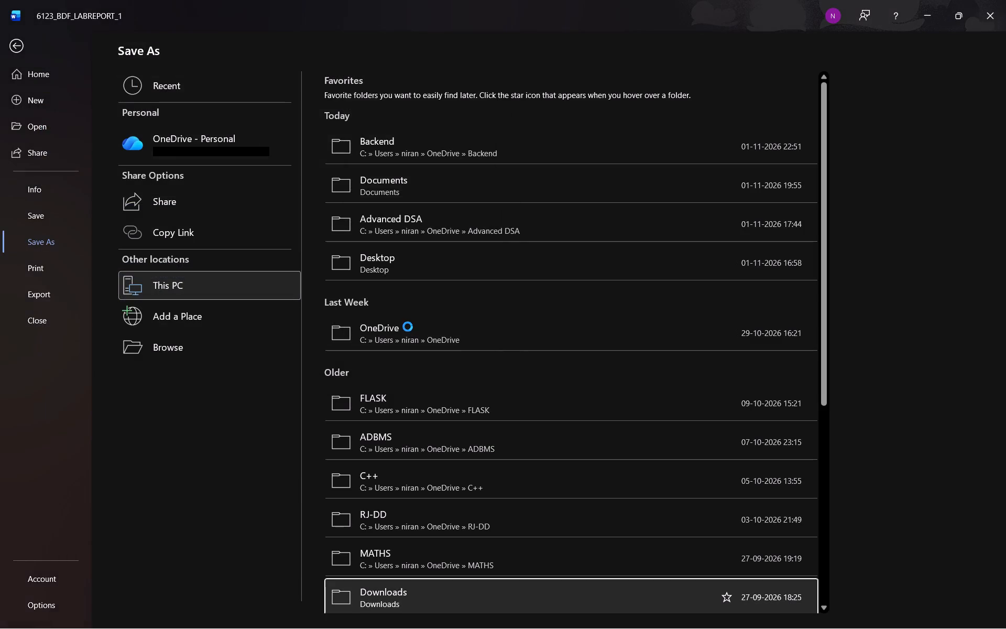
Switch back to Chrome, bring up the Aurora University assessments page and close the Error tab.
{"action": "key", "text": "alt+Tab"}
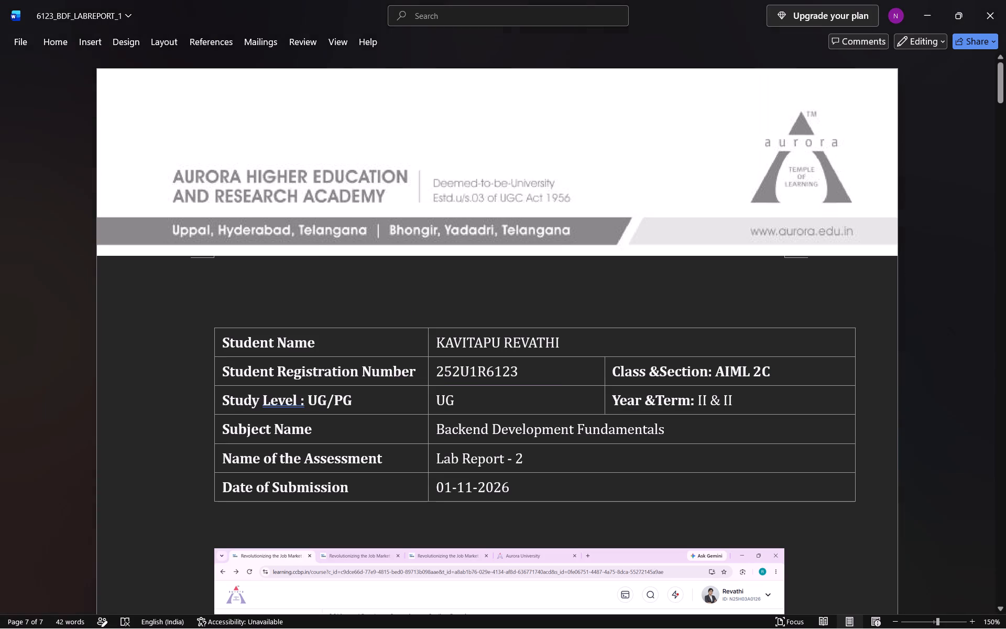
{"action": "key", "text": "alt+Tab"}
{"action": "key", "text": "alt+Tab"}
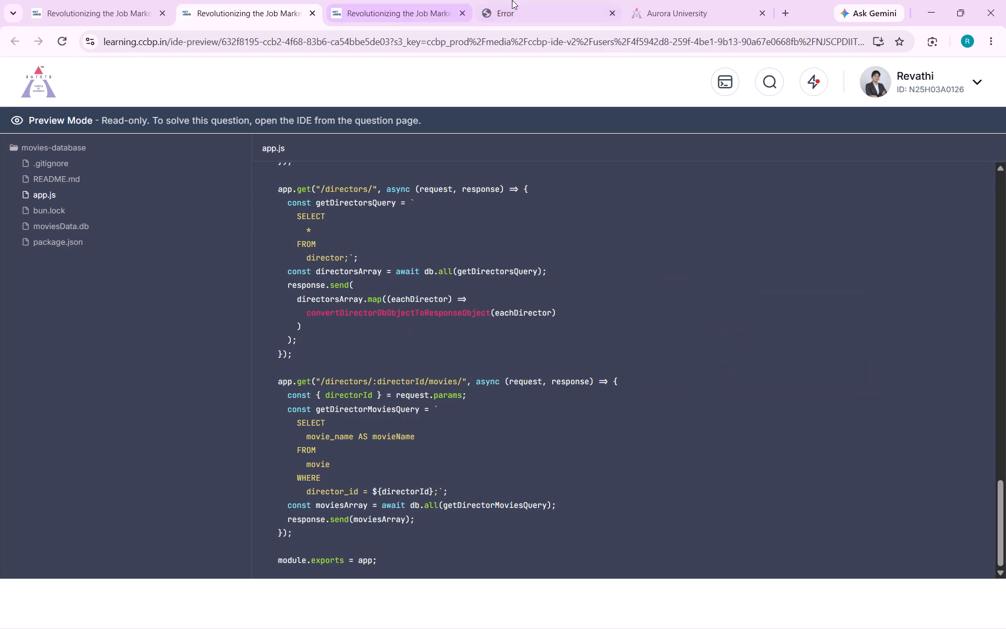
{"action": "left_click", "coordinate": [750, 0]}
{"action": "left_click", "coordinate": [613, 12]}
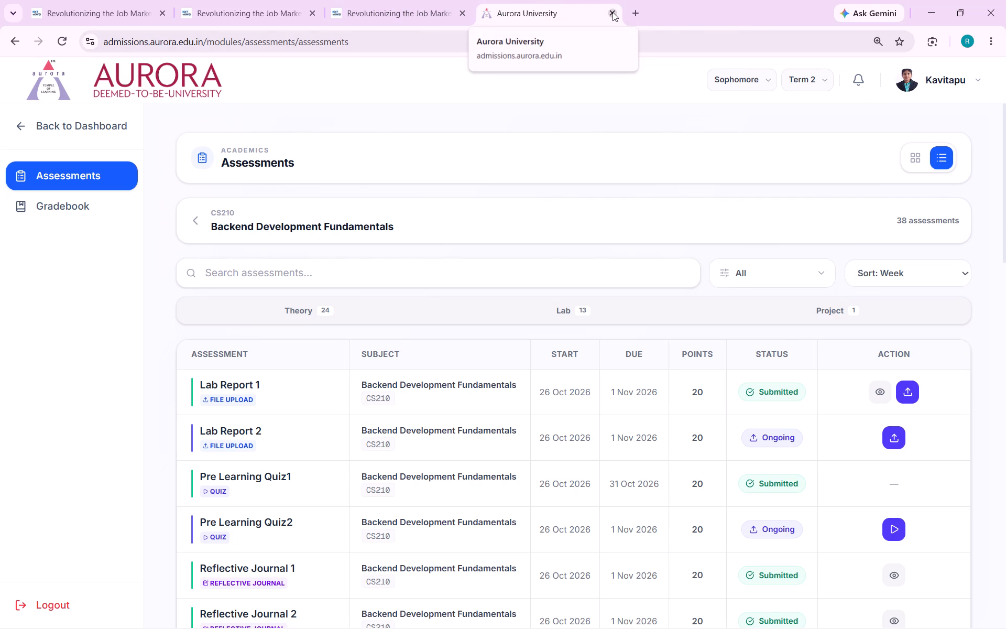
Upload 6123_BDF_LABREPORT_2 from the OneDrive Backend folder as the submission for Lab Report 2 in Backend Development Fundamentals.
{"action": "left_click", "coordinate": [890, 446]}
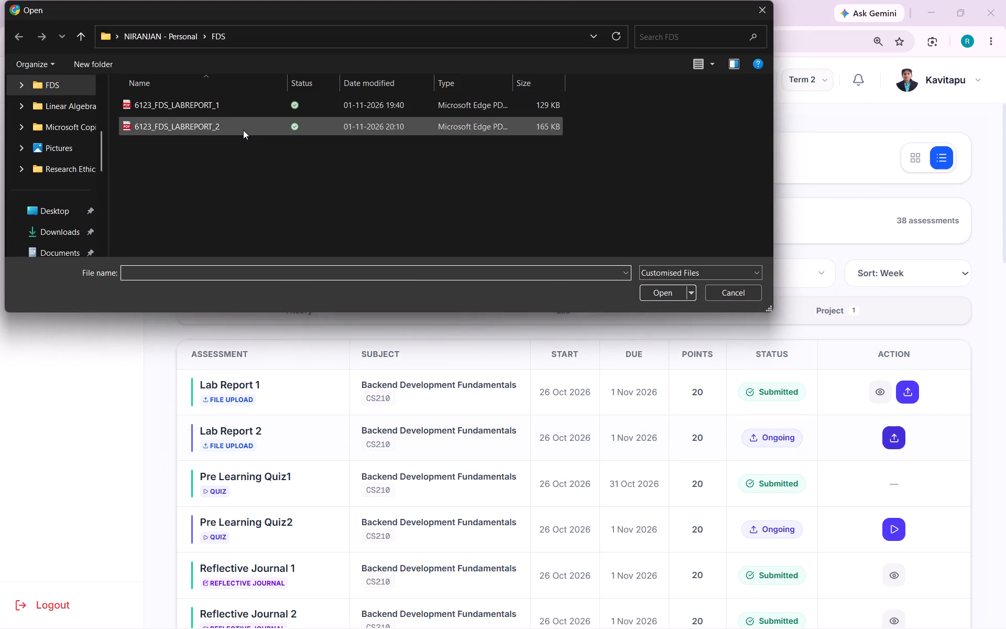
{"action": "left_click", "coordinate": [239, 122]}
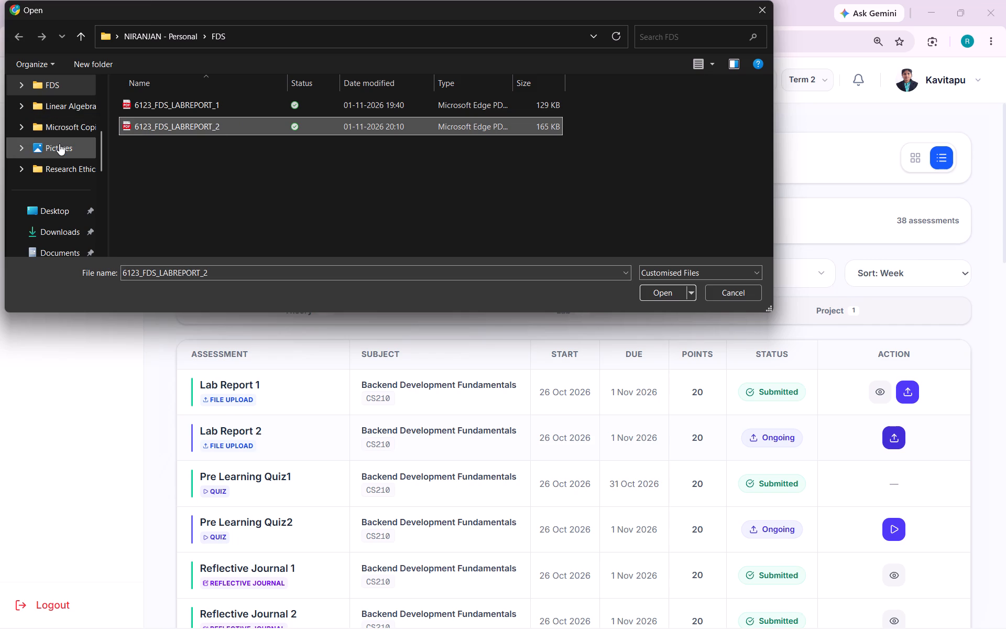
{"action": "scroll", "coordinate": [69, 122], "scroll_direction": "up", "scroll_amount": 3}
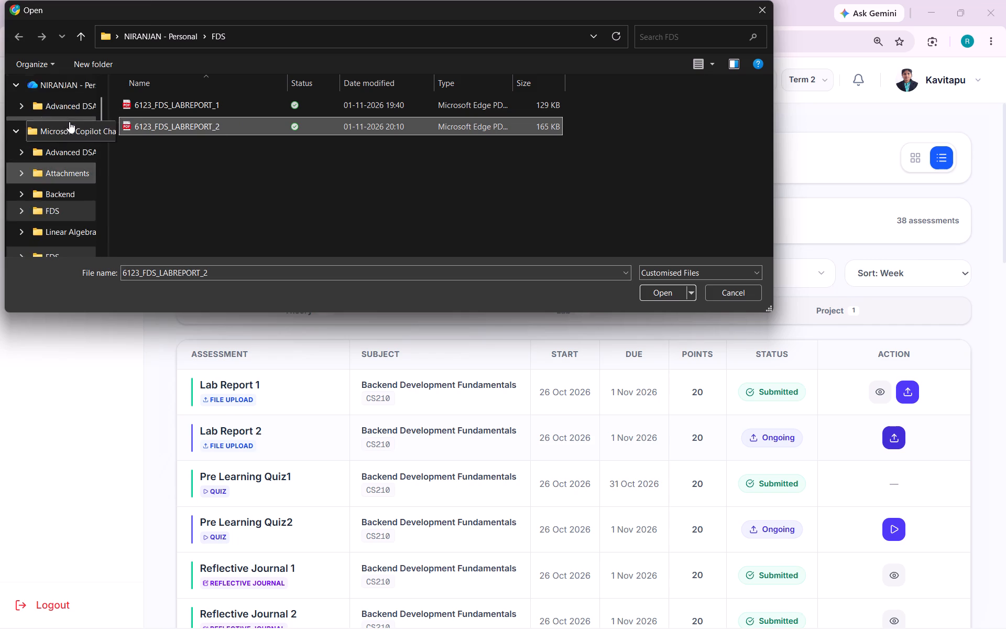
{"action": "scroll", "coordinate": [69, 122], "scroll_direction": "up", "scroll_amount": 2}
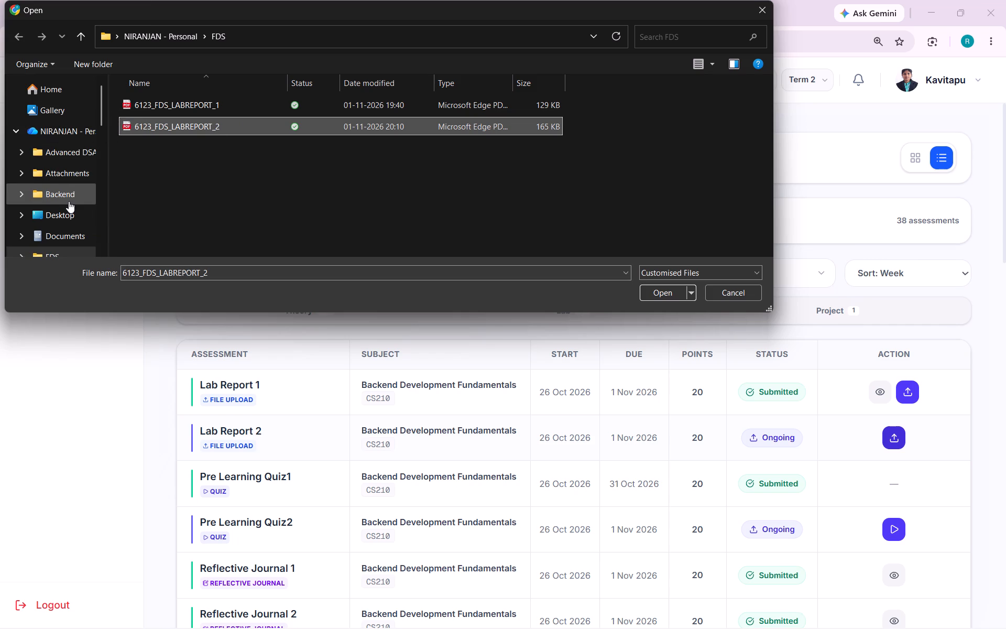
{"action": "left_click", "coordinate": [69, 201]}
{"action": "left_click", "coordinate": [181, 134]}
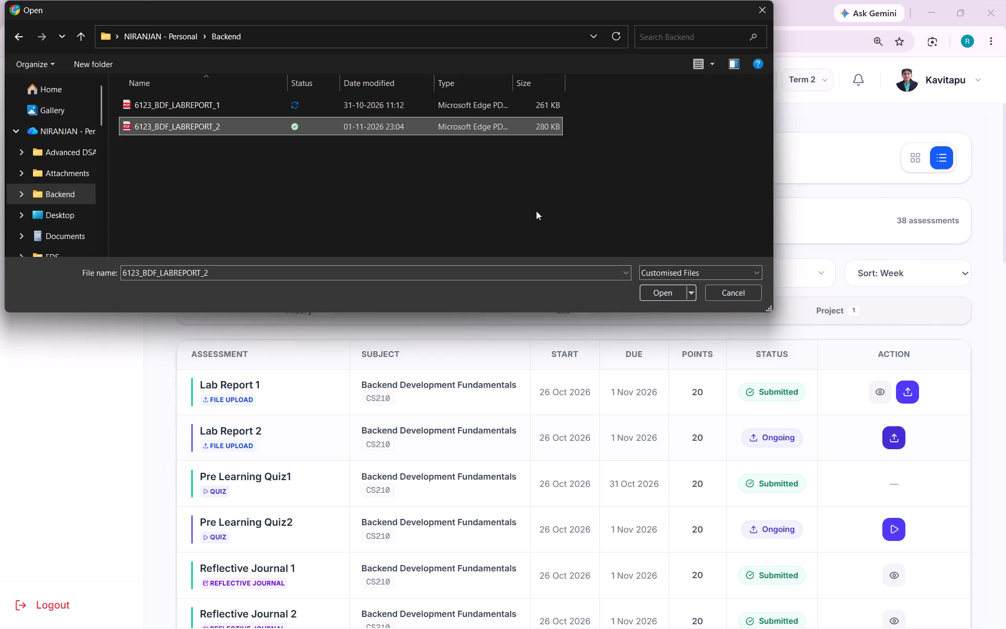
{"action": "left_click", "coordinate": [657, 295]}
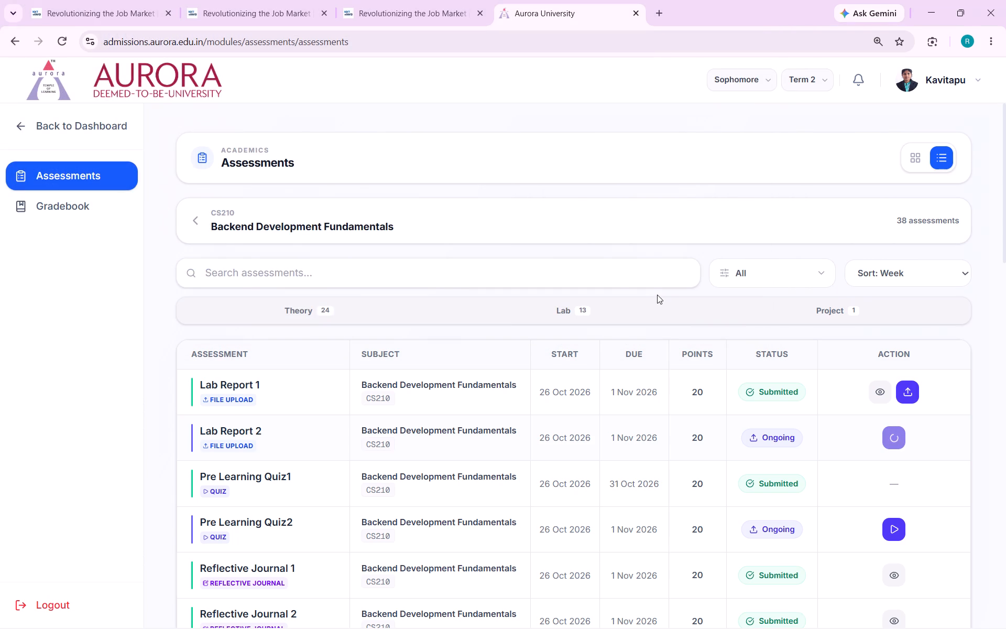